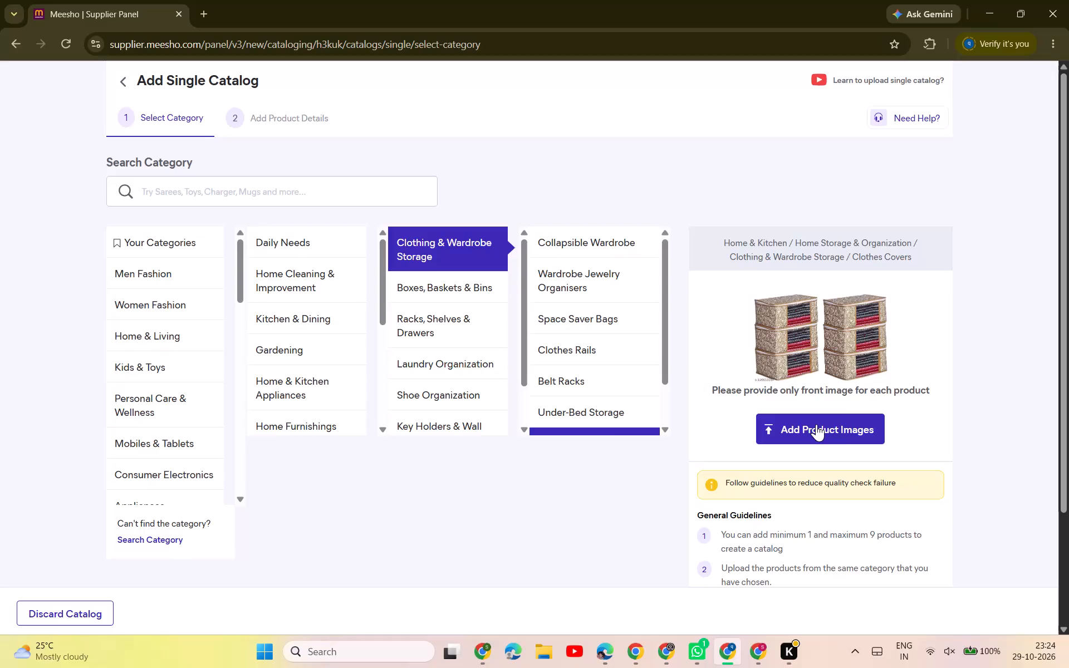
# Upload the Screenshots-folder photo of two stacked pink-and-navy storage boxes in a room setting as the Clothes Covers product's front image.
pyautogui.click(816, 424)
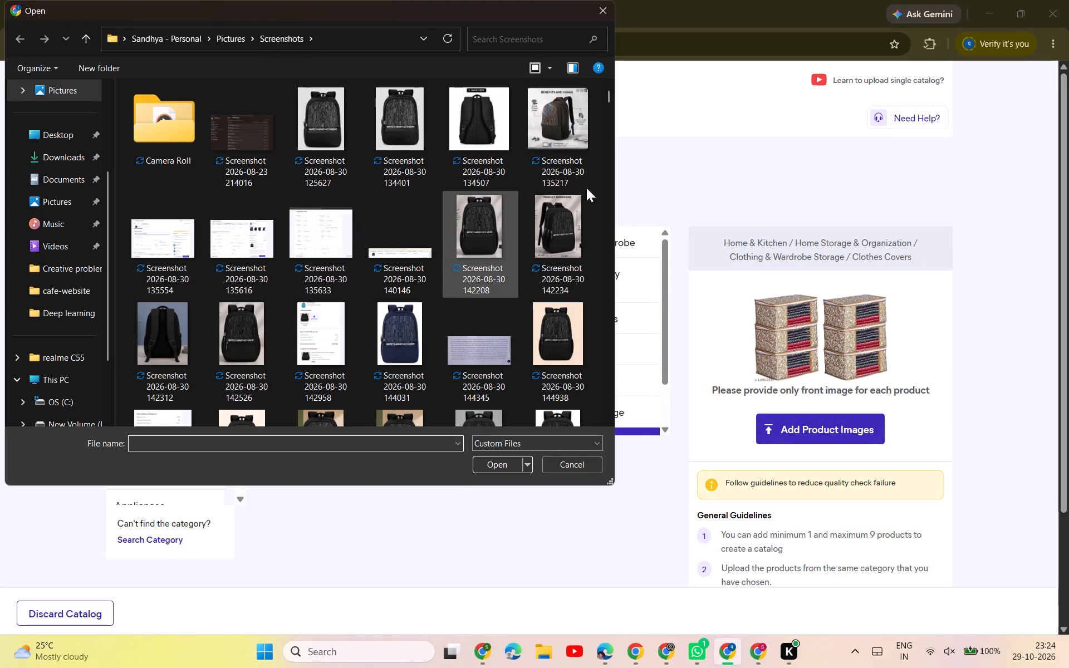
pyautogui.moveTo(608, 99); pyautogui.dragTo(603, 360)
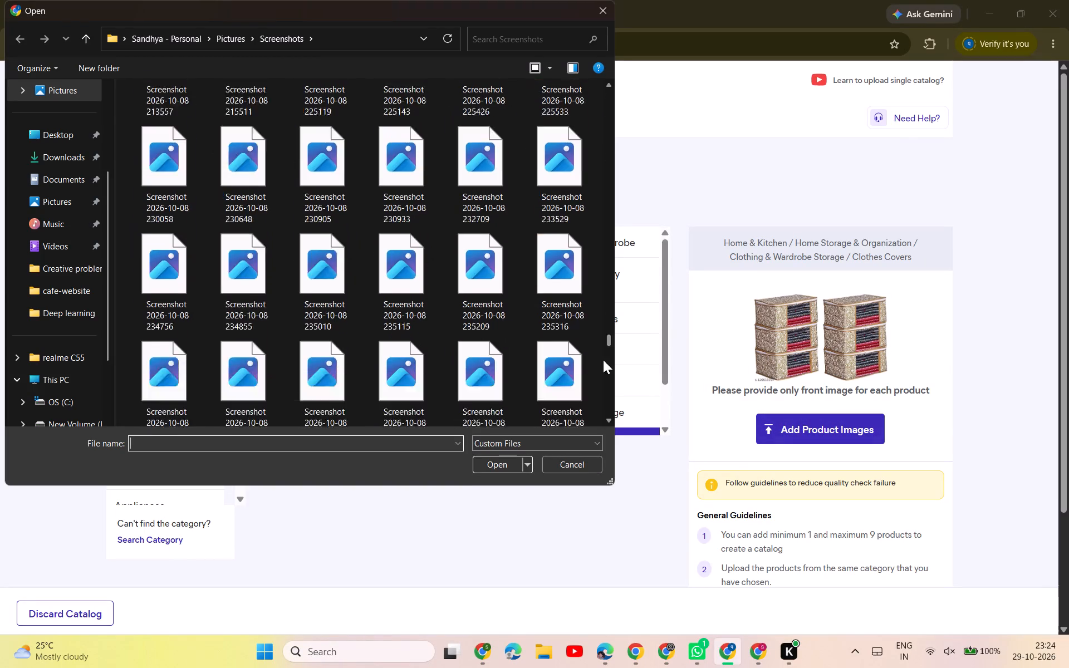
pyautogui.moveTo(603, 360); pyautogui.dragTo(611, 410)
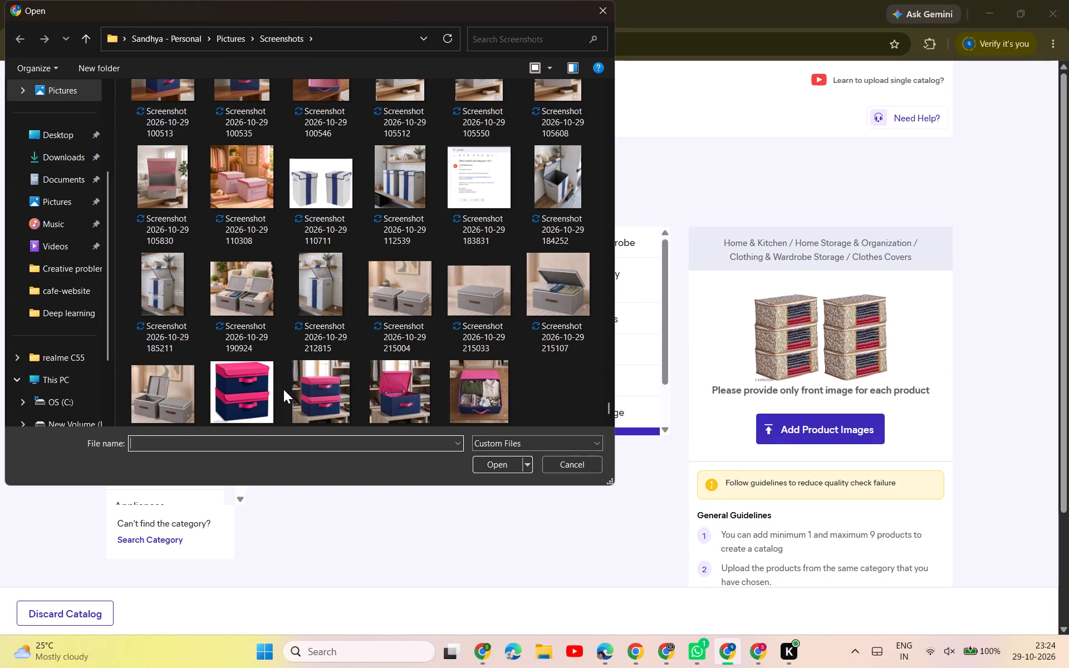
pyautogui.click(317, 392)
pyautogui.click(492, 459)
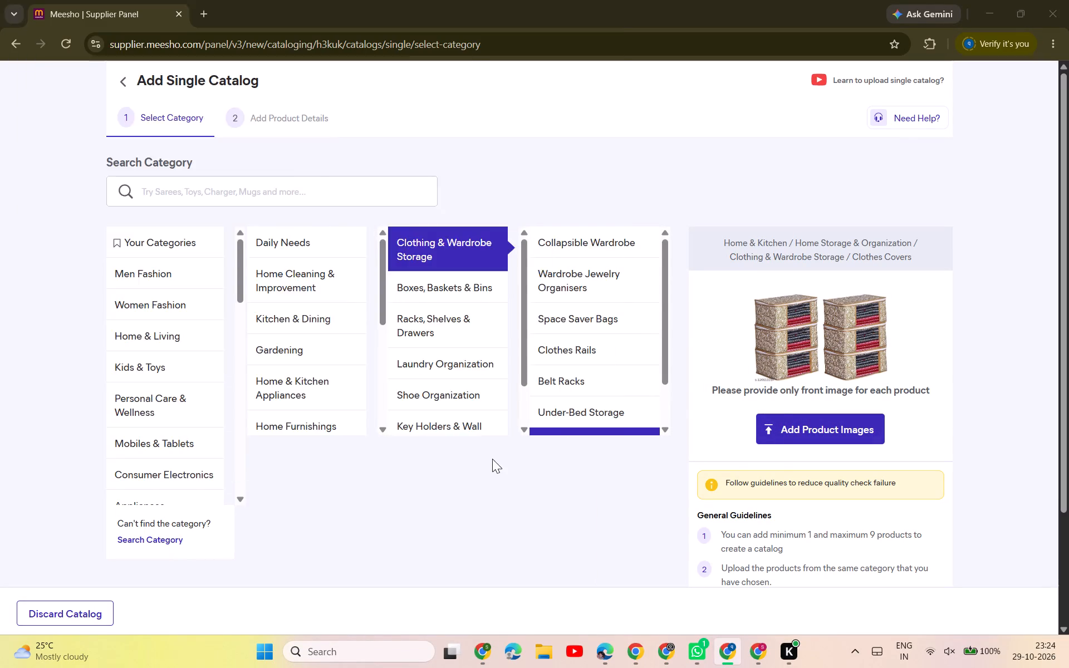
pyautogui.click(755, 524)
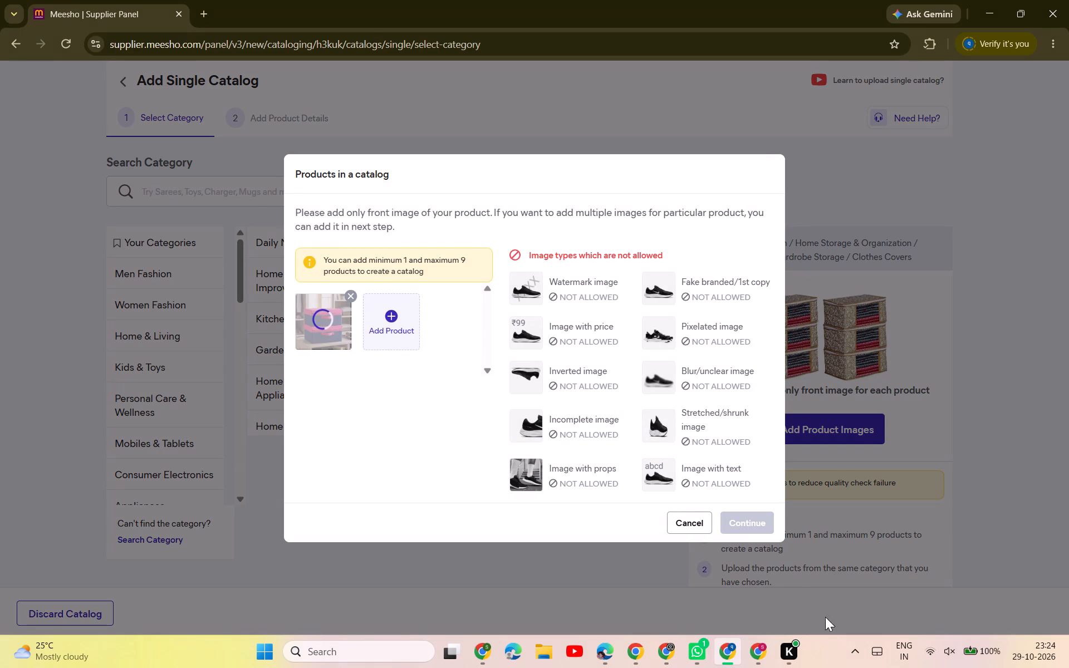
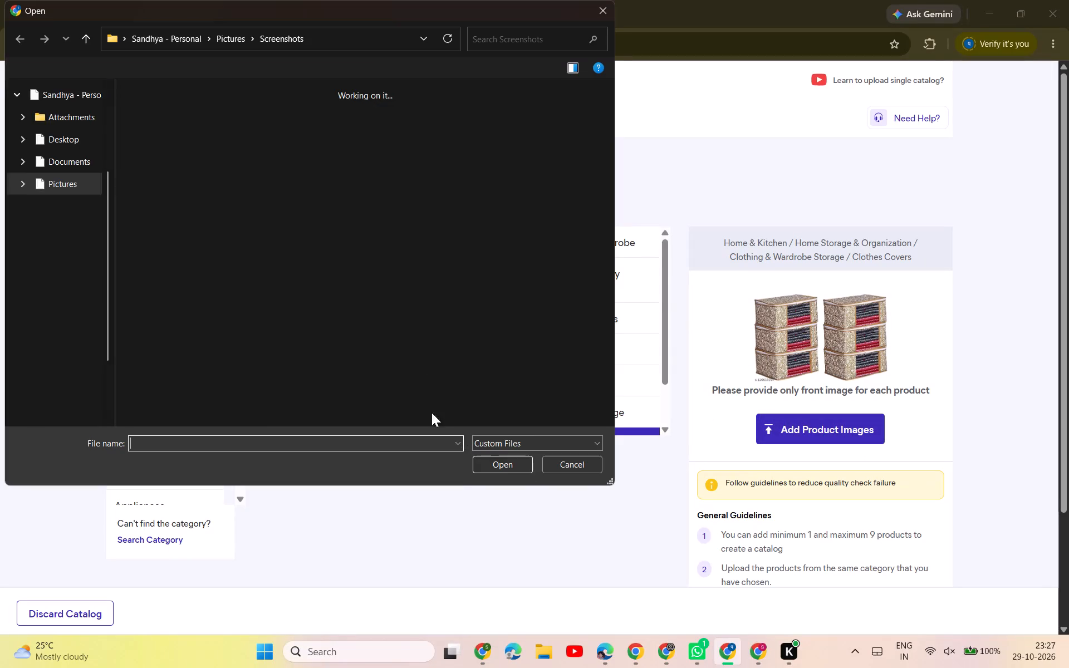
# Locate the pink-and-navy storage box photos among the newest images in the Screenshots folder for the Clothes Covers product's front image.
pyautogui.moveTo(607, 97); pyautogui.dragTo(610, 396)
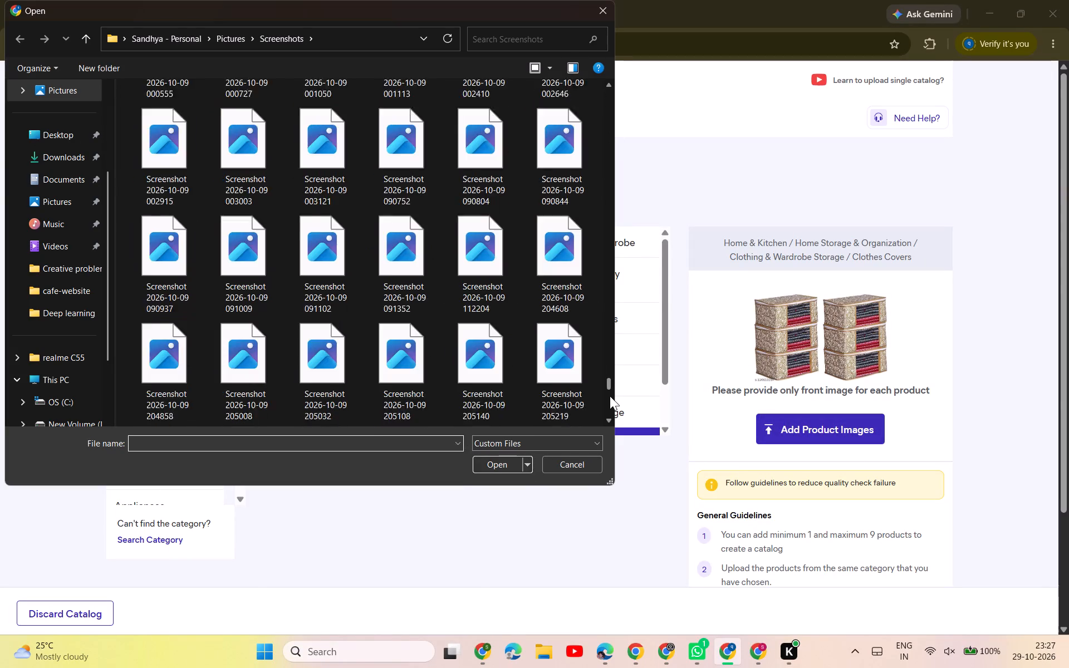
pyautogui.moveTo(610, 396); pyautogui.dragTo(615, 410)
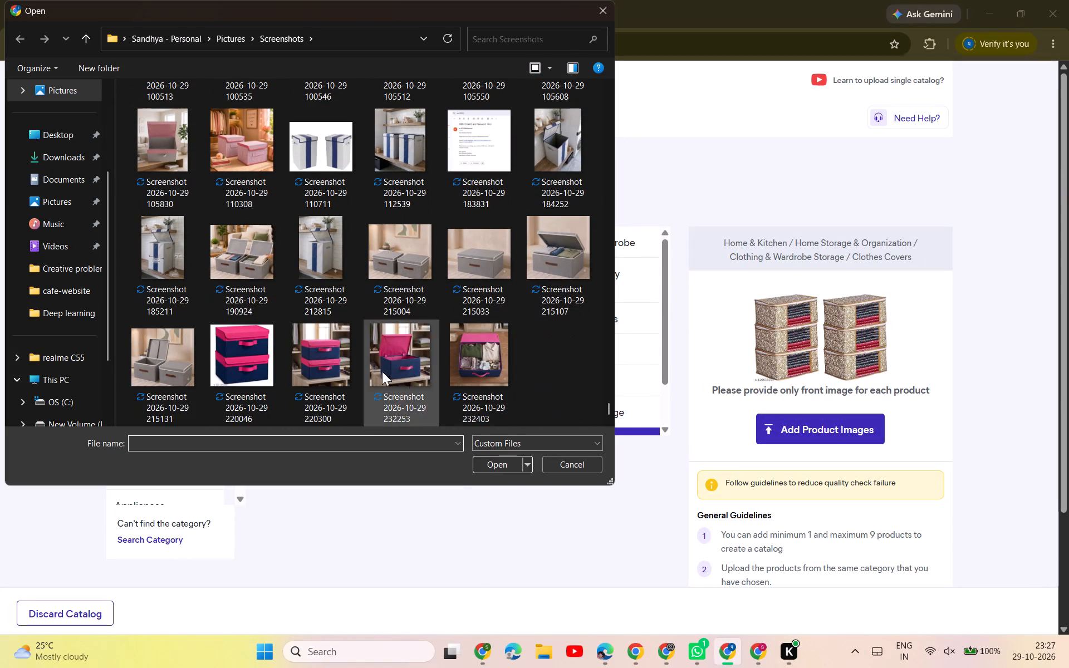
pyautogui.click(335, 367)
pyautogui.click(495, 465)
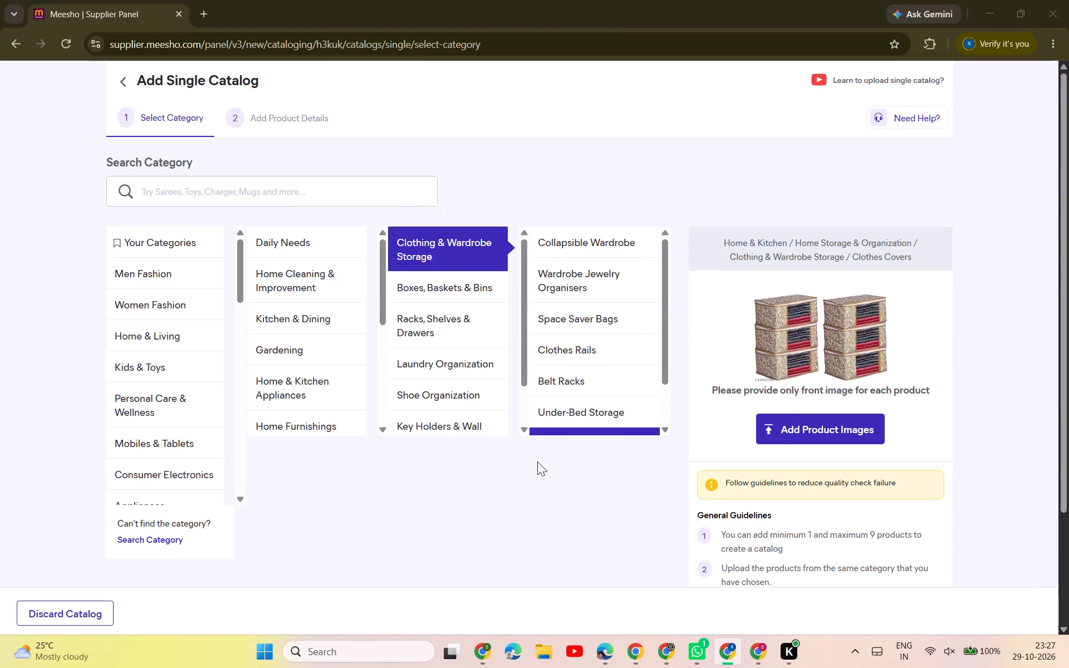
pyautogui.click(747, 520)
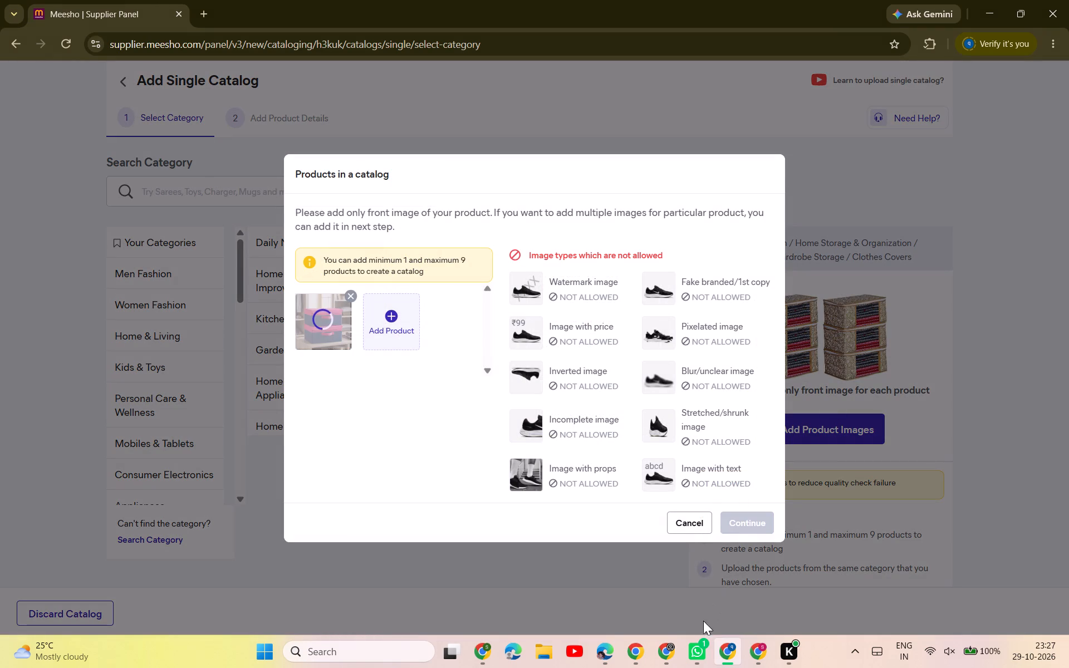
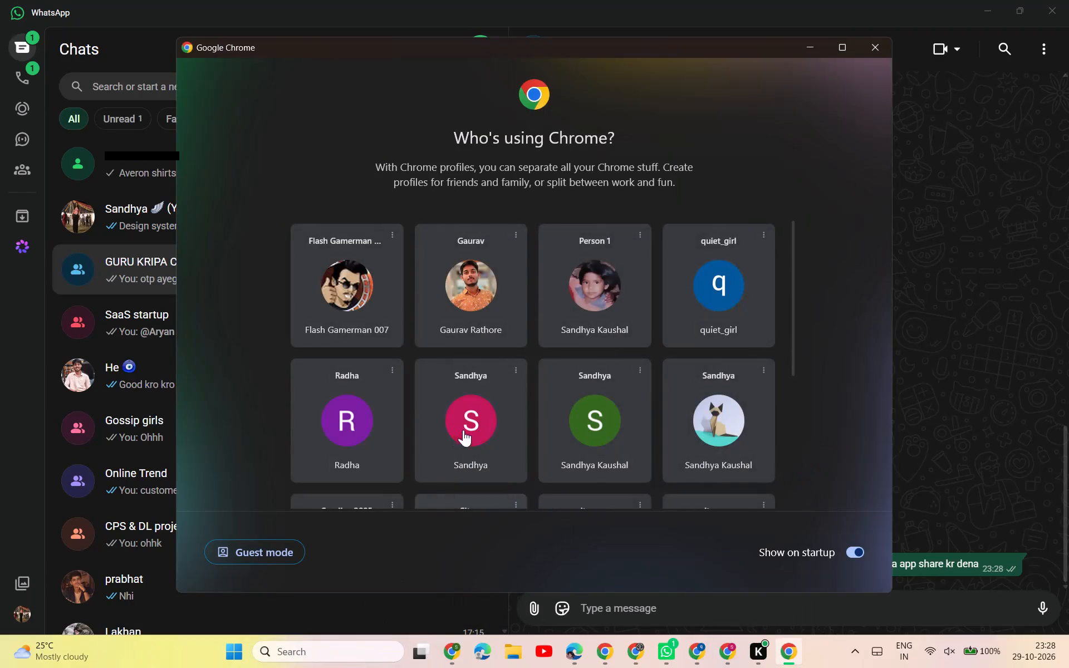
# Open Chrome with the Sitare profile and load the Meesho Supplier Panel there.
pyautogui.scroll(-2, 550, 400)
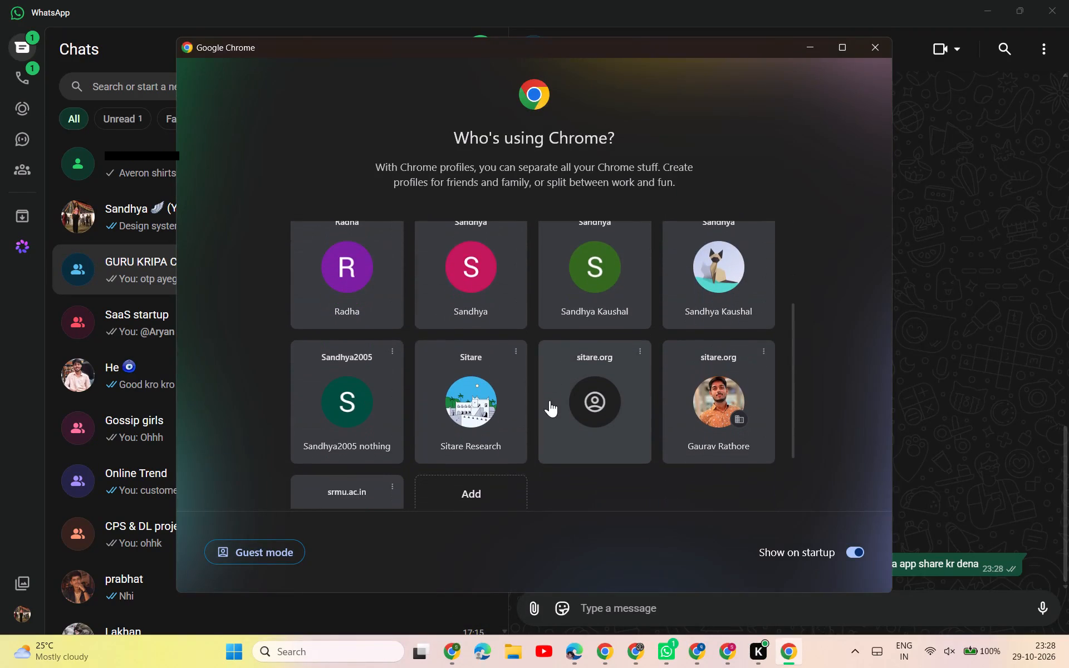
pyautogui.click(489, 406)
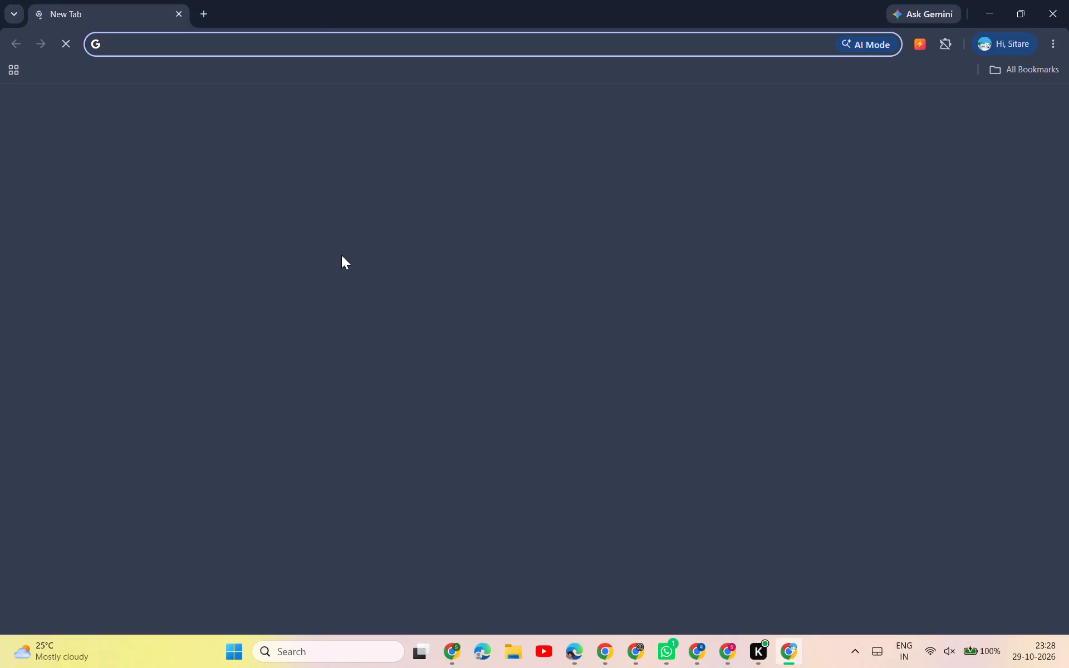
pyautogui.click(455, 438)
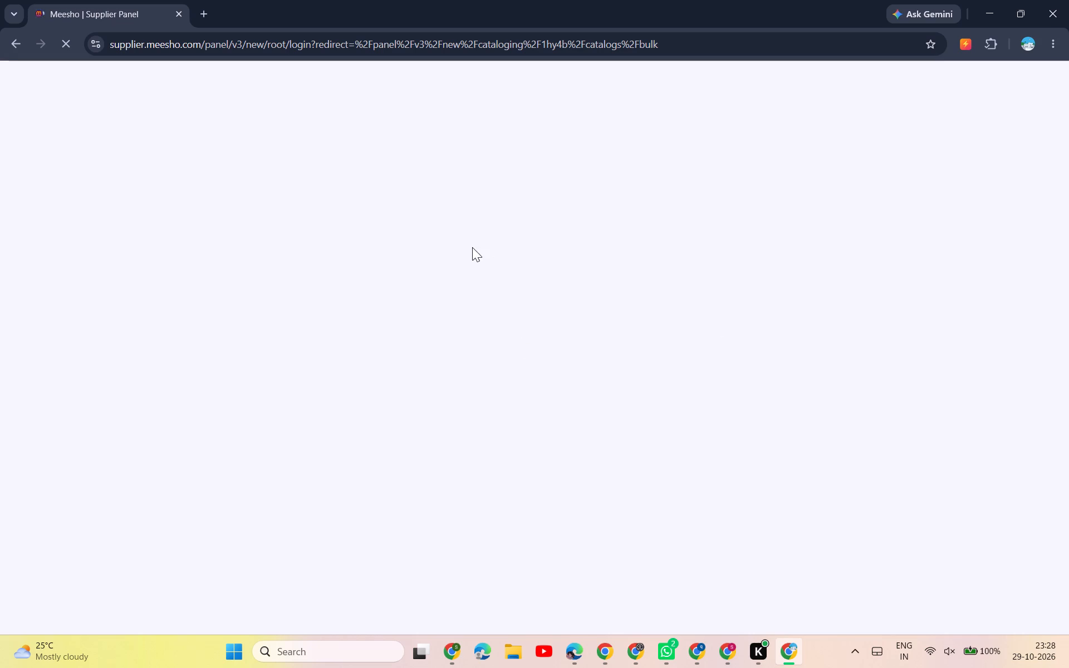
pyautogui.click(674, 633)
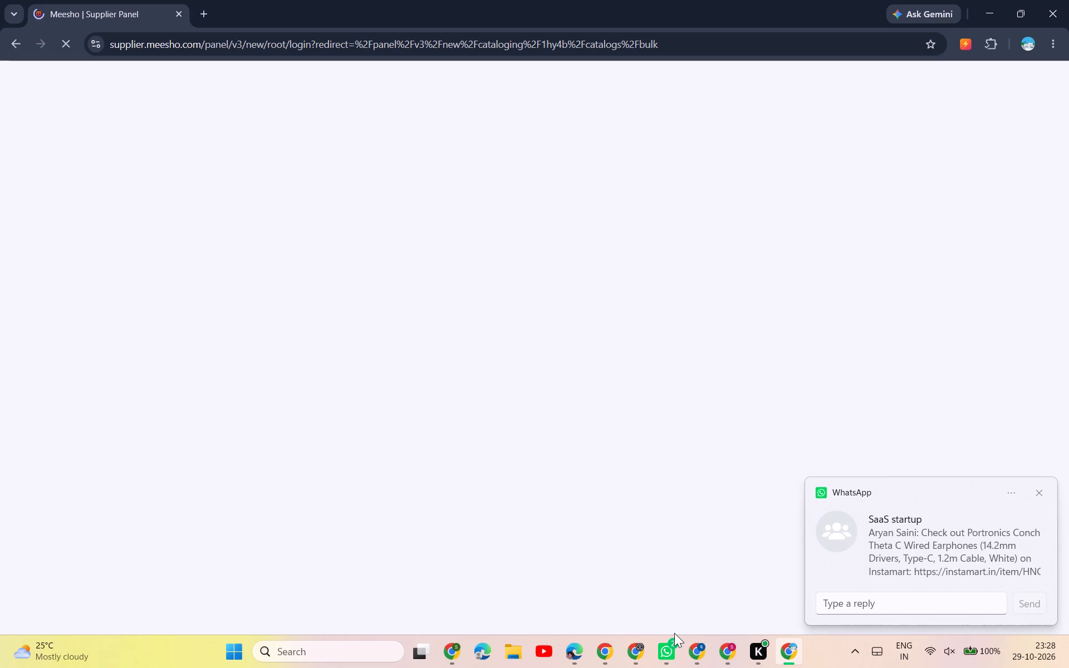
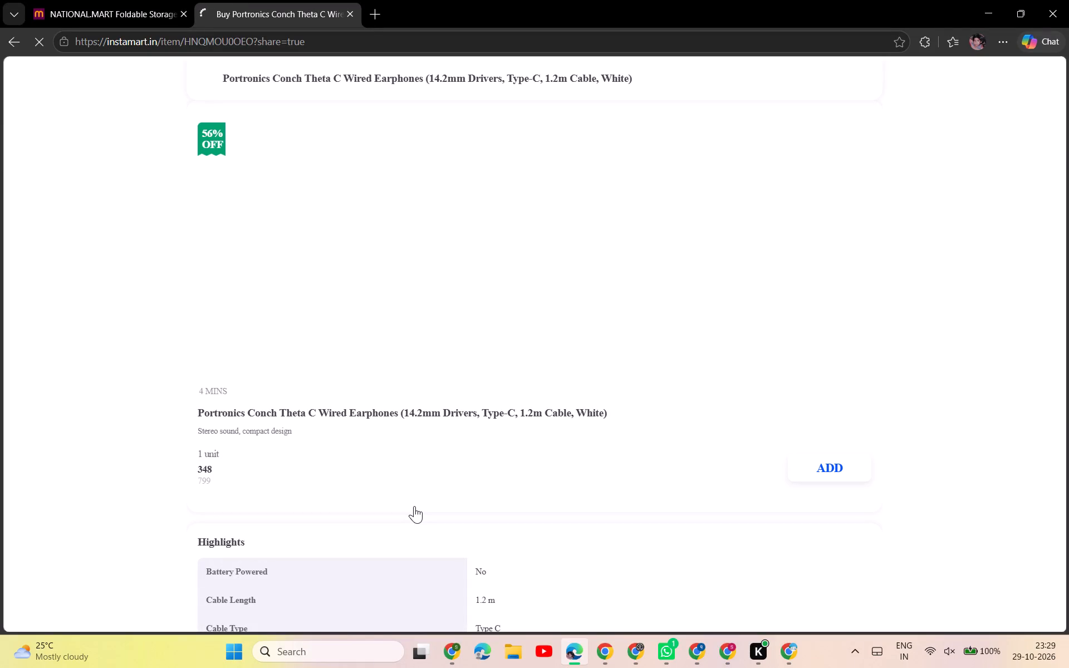
# Leave the Portronics Conch Theta C Wired Earphones product page for the Instamart home page.
pyautogui.scroll(-1, 414, 506)
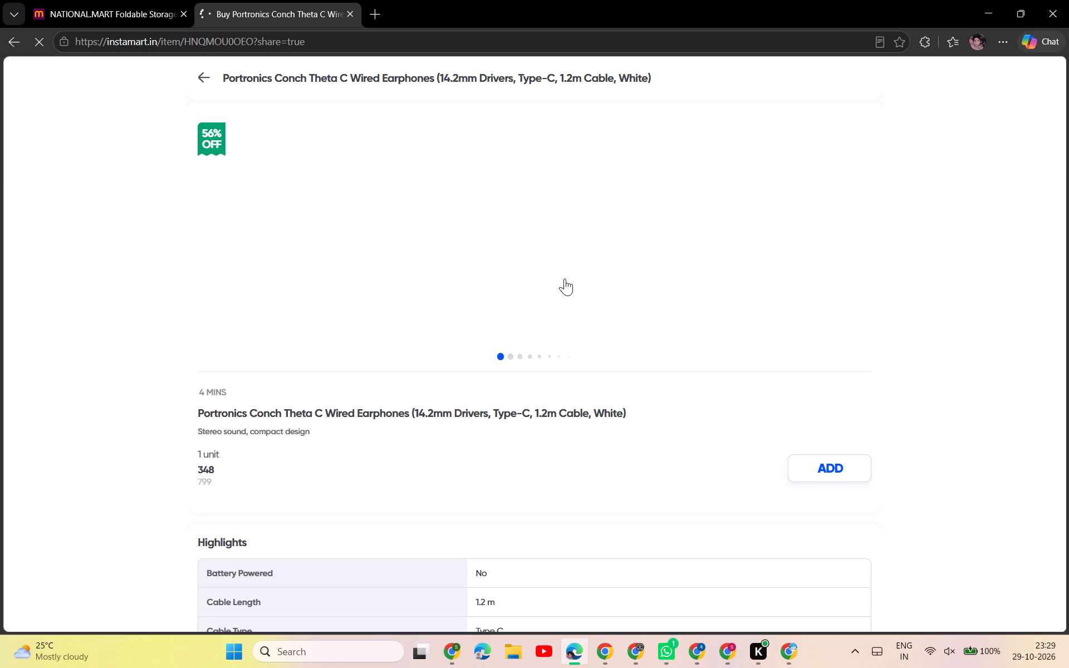
pyautogui.click(565, 278)
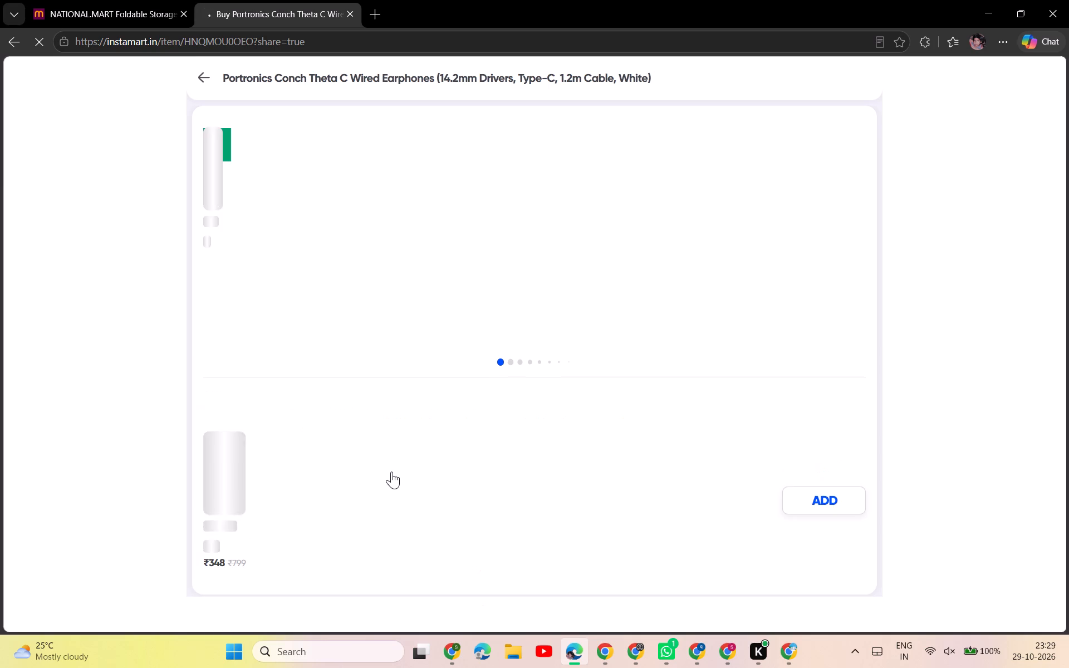
pyautogui.click(201, 74)
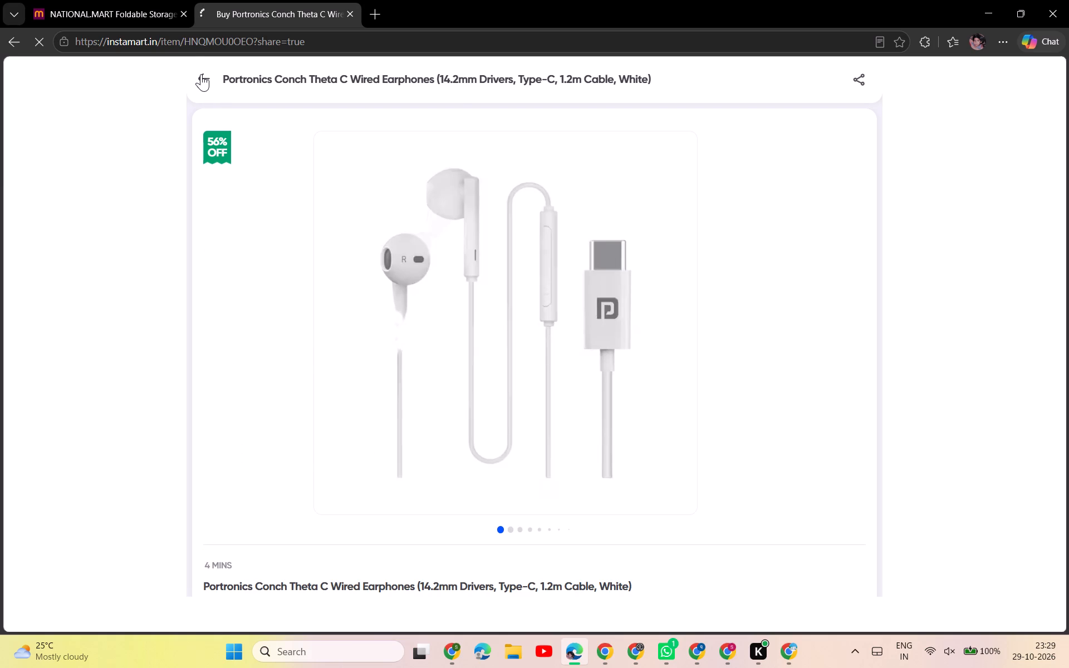
pyautogui.scroll(1, 135, 234)
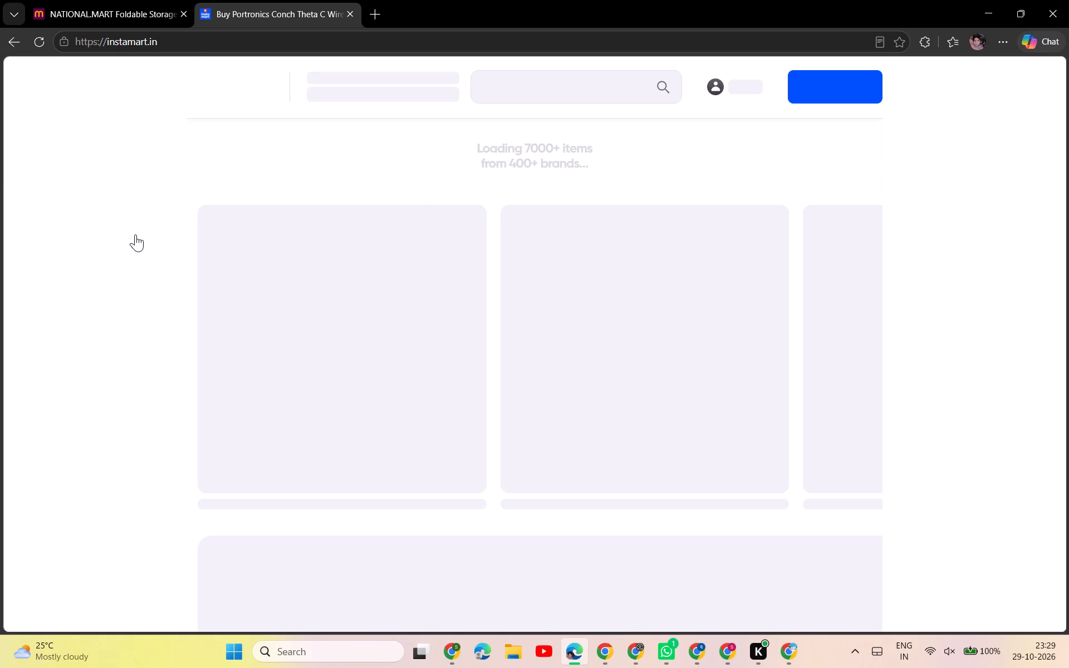
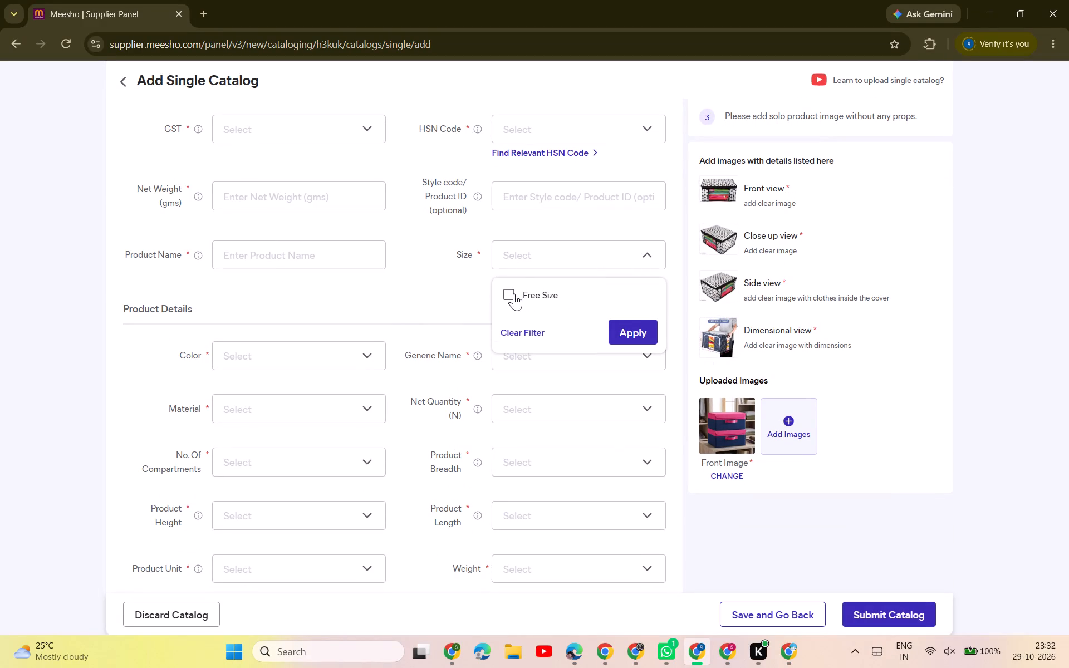
# Apply Free Size as the size of the storage box listing.
pyautogui.click(626, 332)
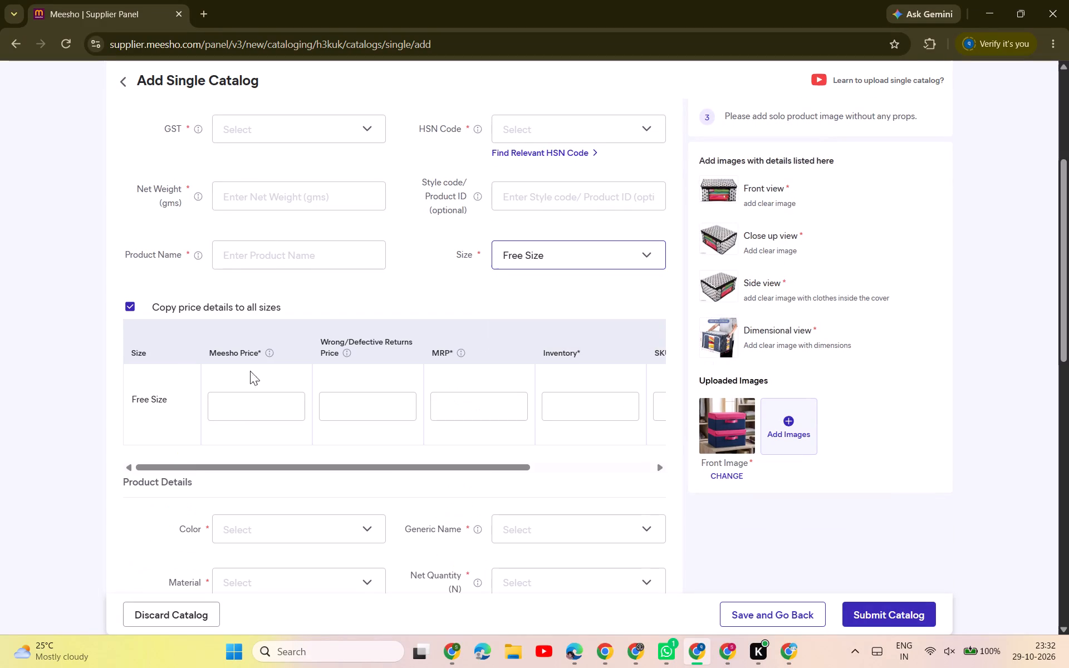
# Begin filling in the Meesho Price for the Free Size row of the price table.
pyautogui.click(256, 407)
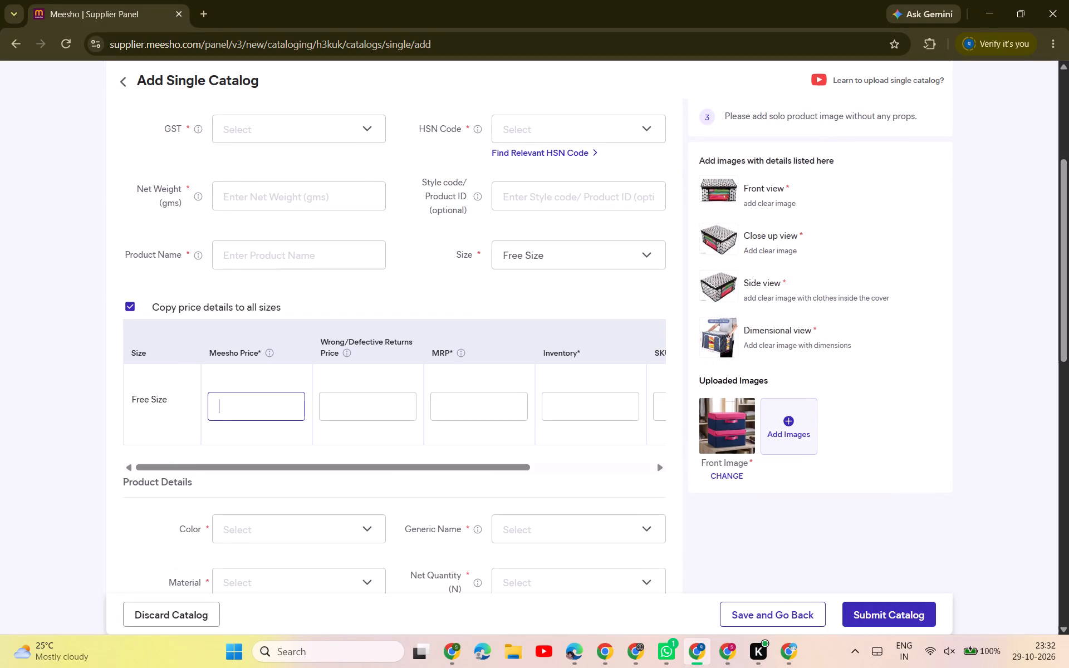
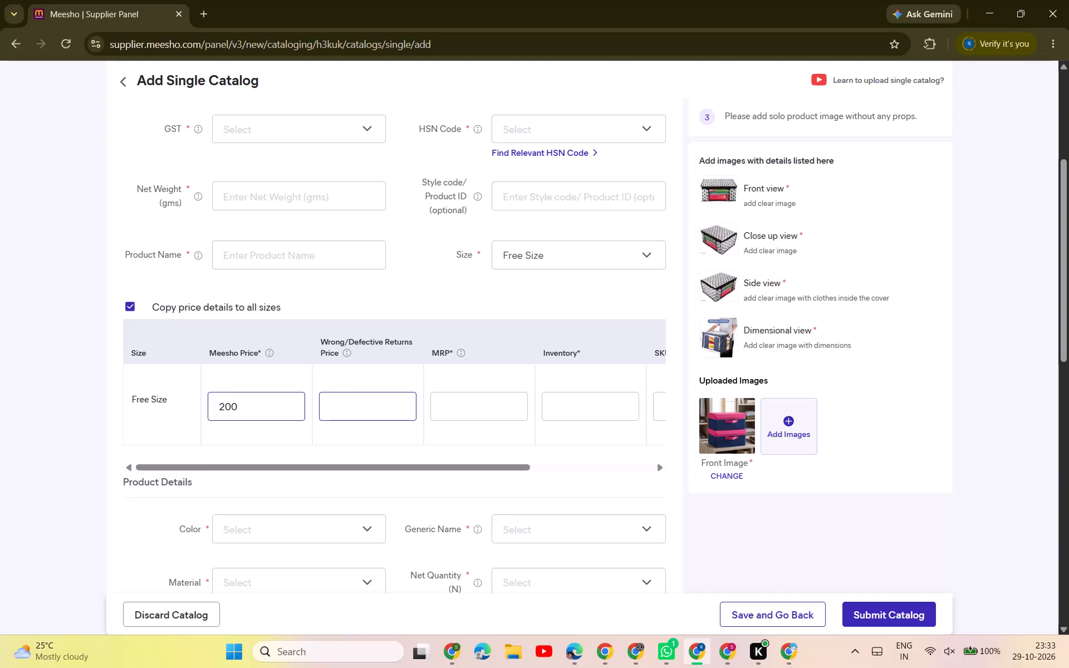
# Fill the Free Size row with a Wrong/Defective Returns Price of 189, an MRP of 1400 and an inventory of 999.
pyautogui.click(393, 416)
pyautogui.press('BackSpace')
pyautogui.press('9')
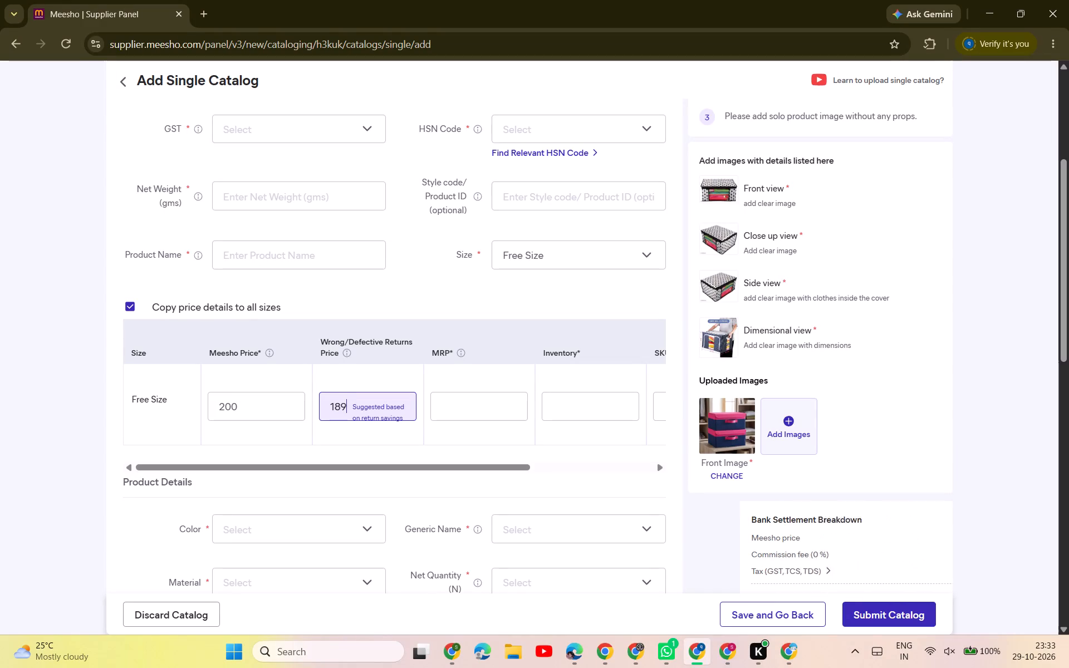
pyautogui.click(473, 406)
pyautogui.write('1400')
pyautogui.click(585, 394)
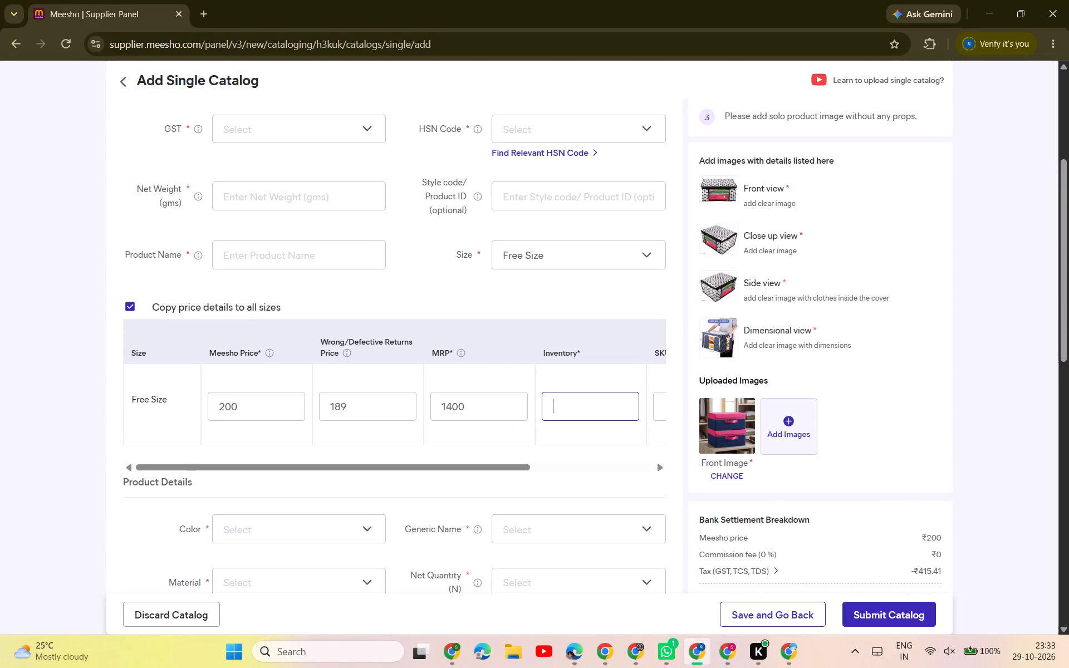
pyautogui.write('999')
# Set the product's Color to Multi in the Product Details section.
pyautogui.scroll(-1, 586, 468)
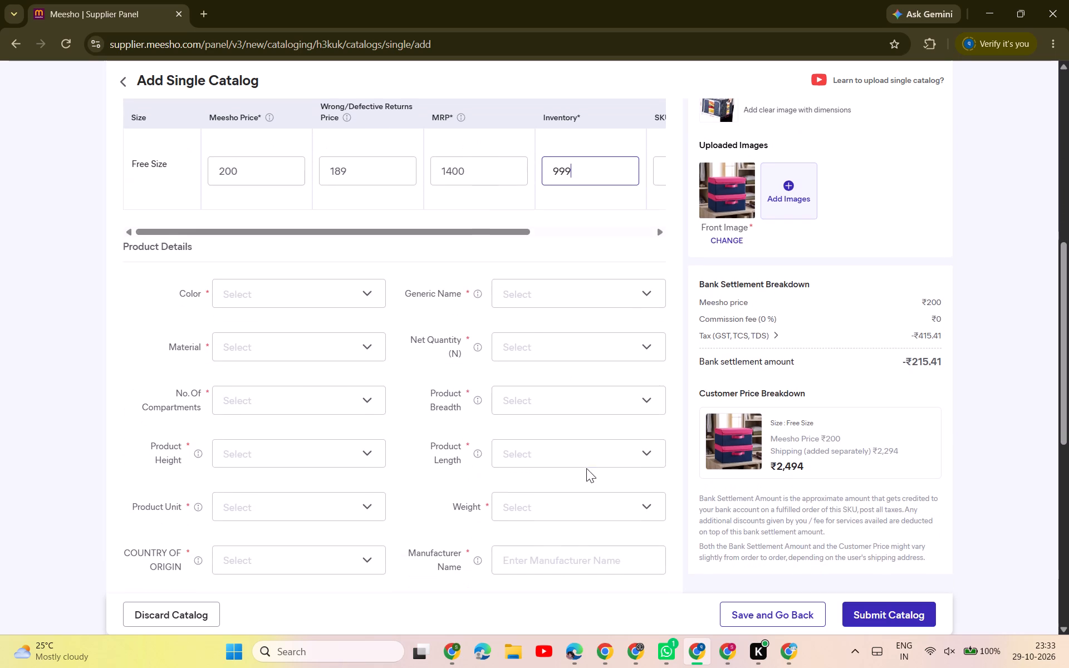
pyautogui.scroll(-1, 586, 468)
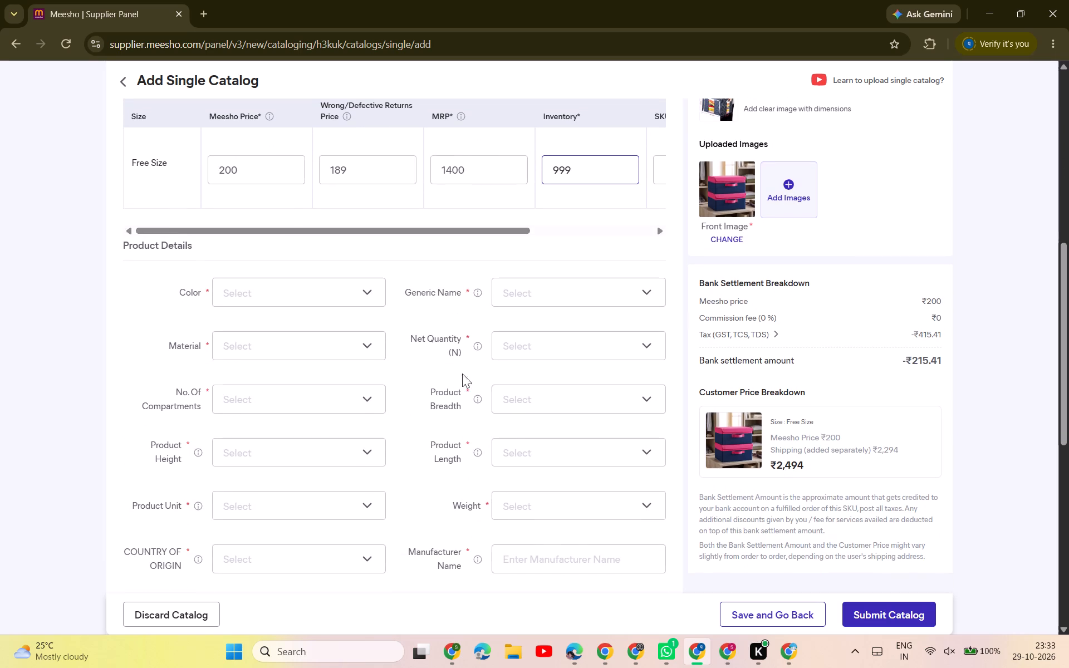
pyautogui.click(358, 289)
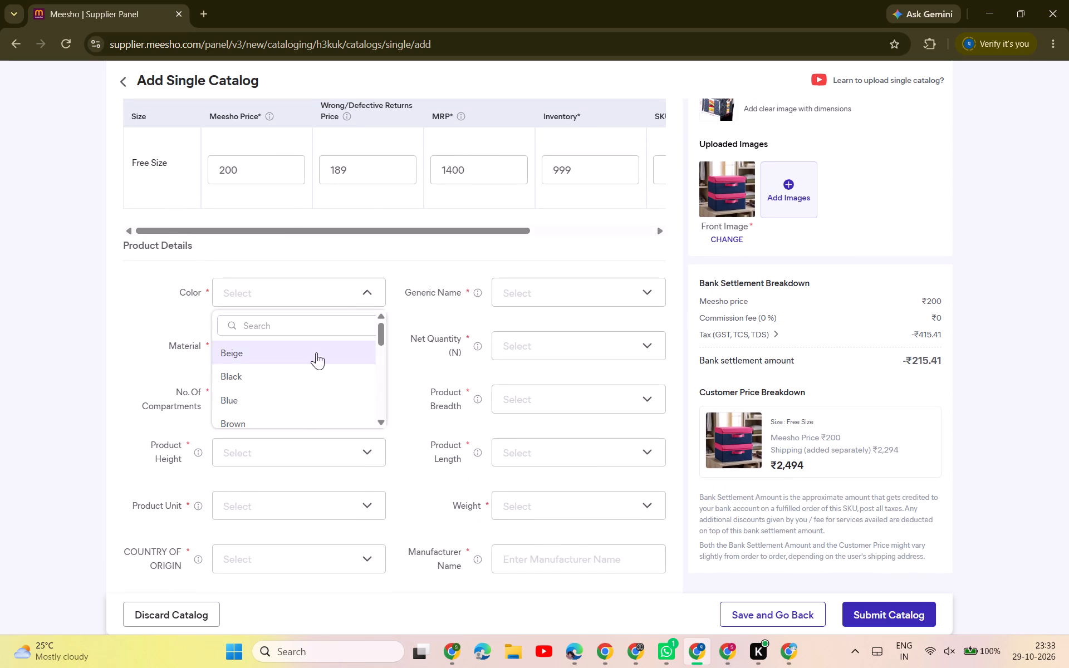
pyautogui.click(337, 332)
pyautogui.write('multi')
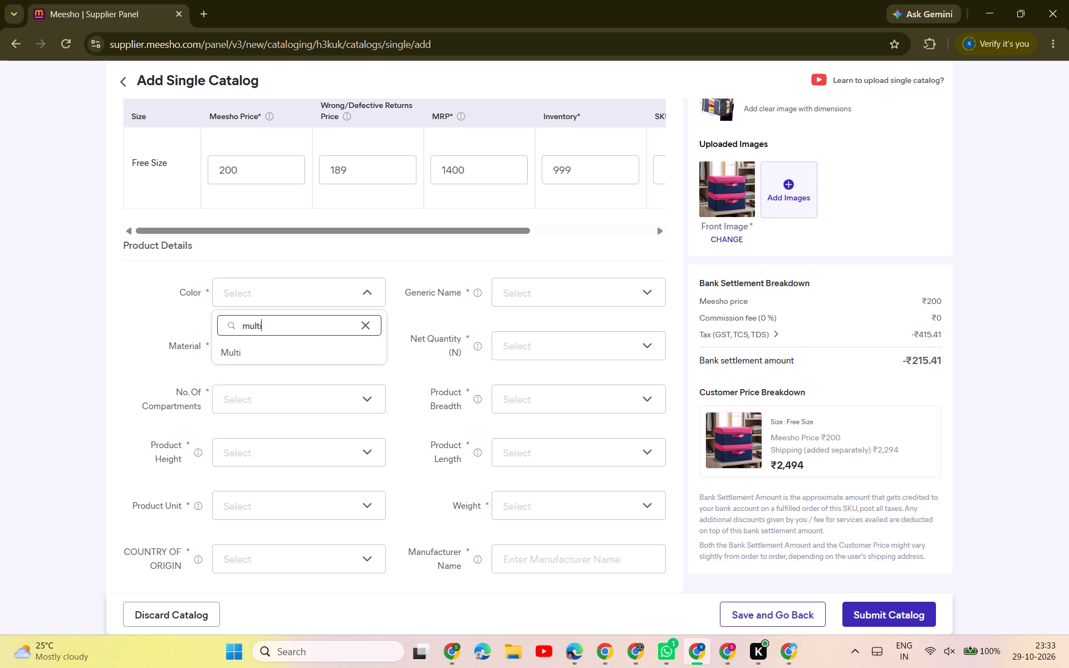
pyautogui.click(315, 350)
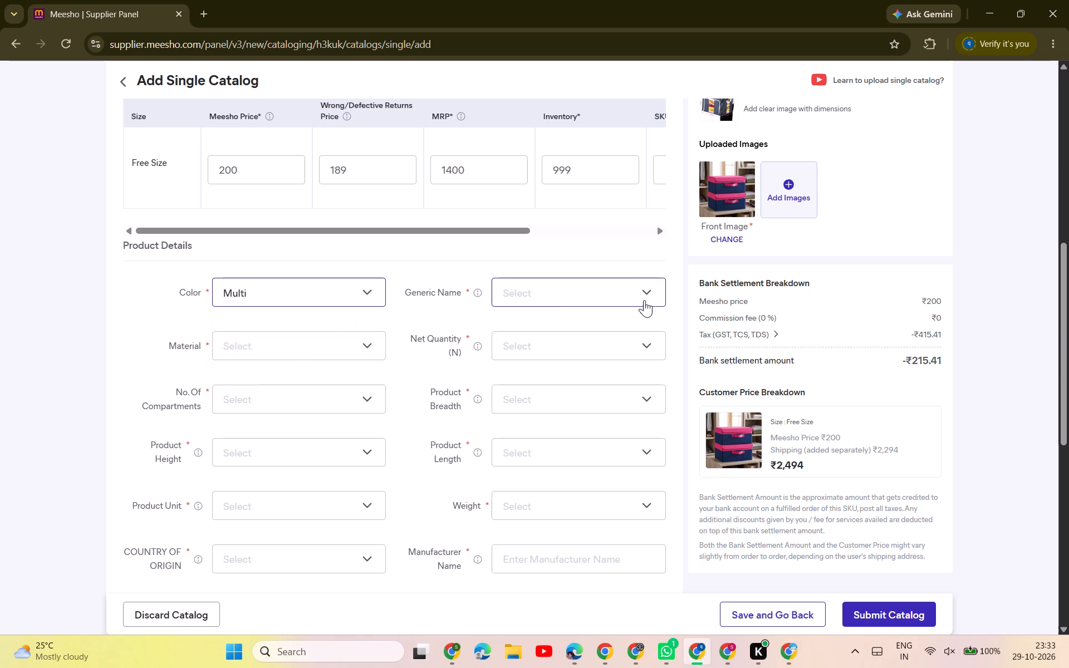
# Choose Clothes Covers as the product's Generic Name.
pyautogui.click(644, 300)
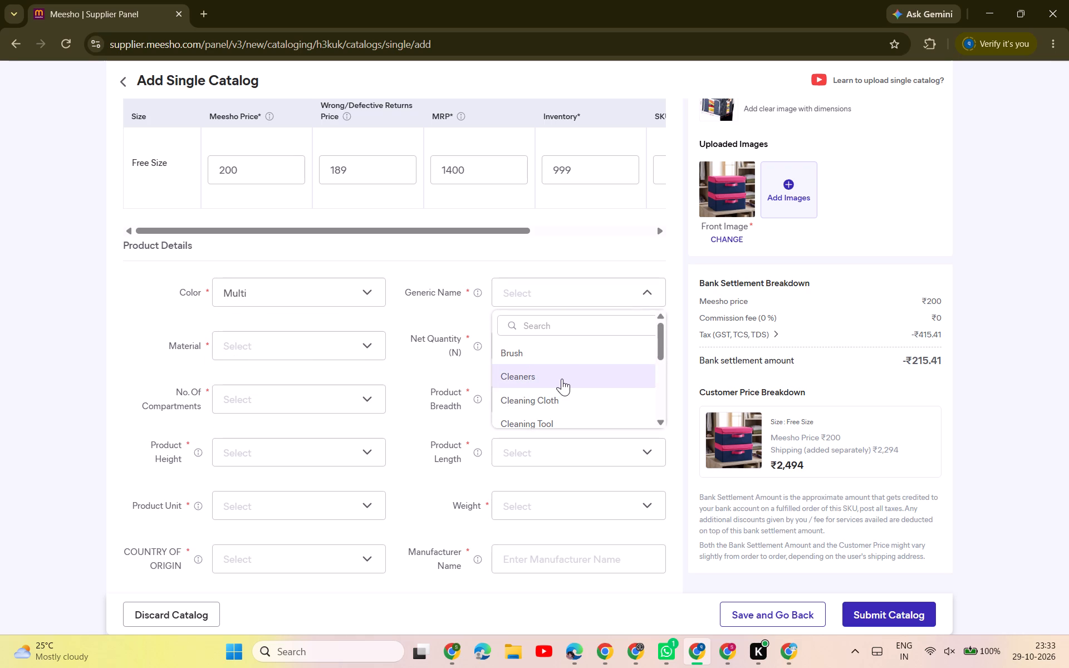
pyautogui.scroll(-1, 562, 379)
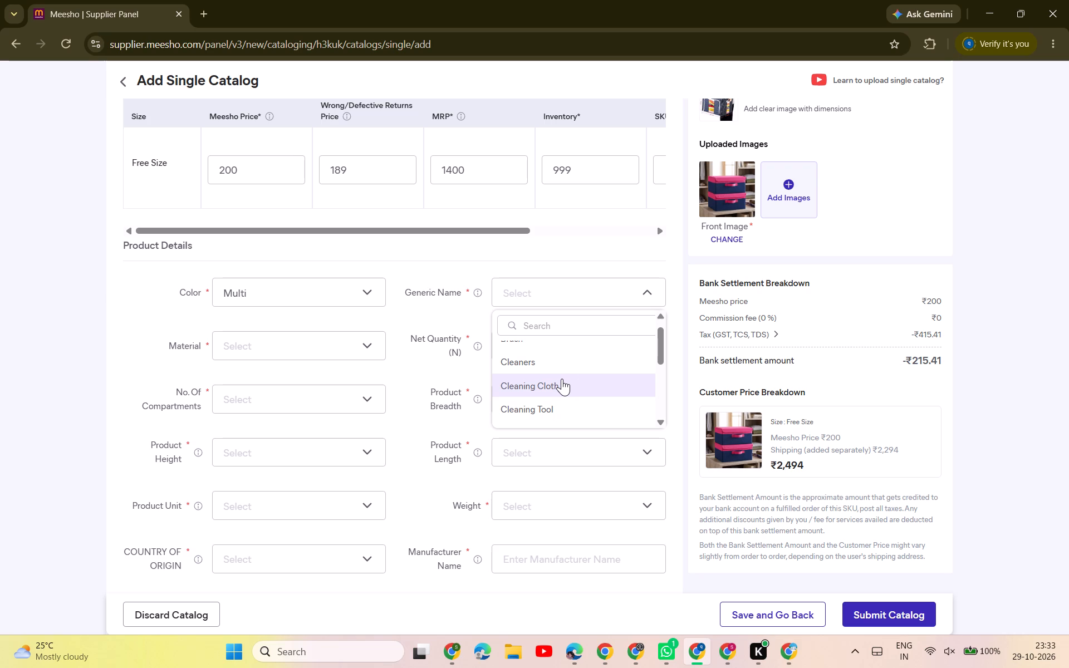
pyautogui.scroll(-2, 562, 379)
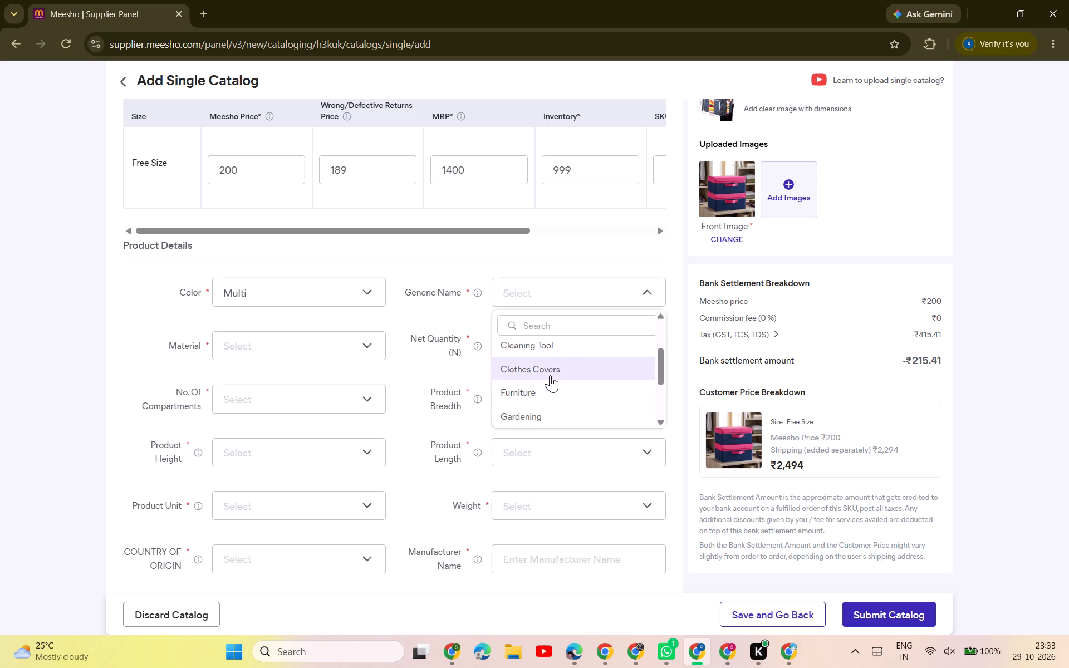
pyautogui.click(550, 375)
# Set the Material to Non-woven, the Net Quantity to 2 and the number of compartments to 1.
pyautogui.click(360, 343)
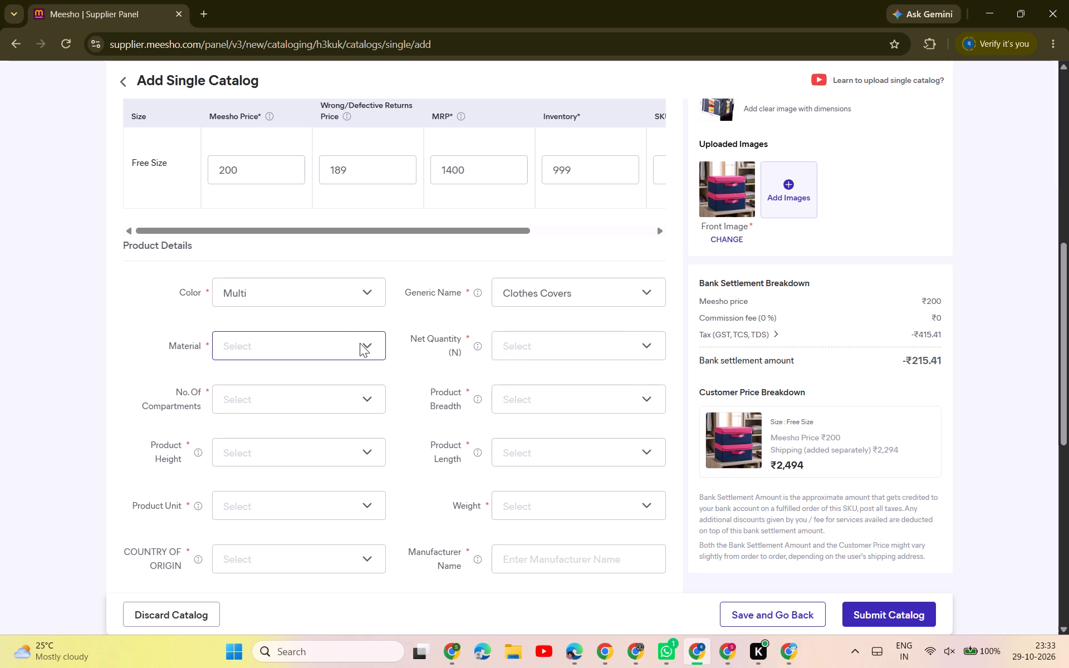
pyautogui.click(299, 429)
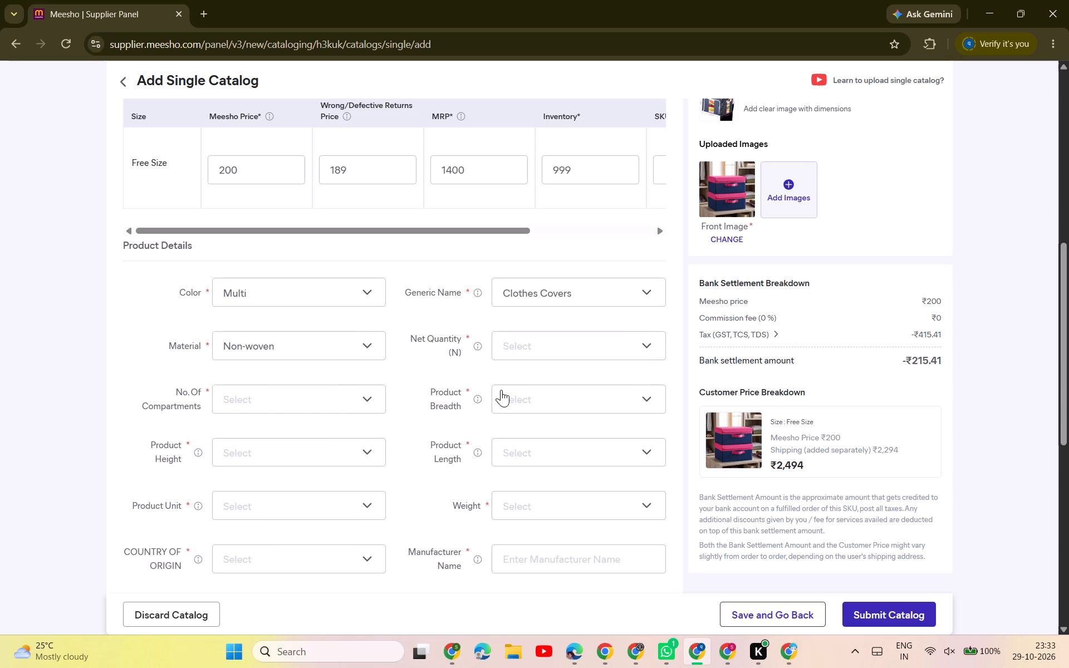
pyautogui.click(579, 357)
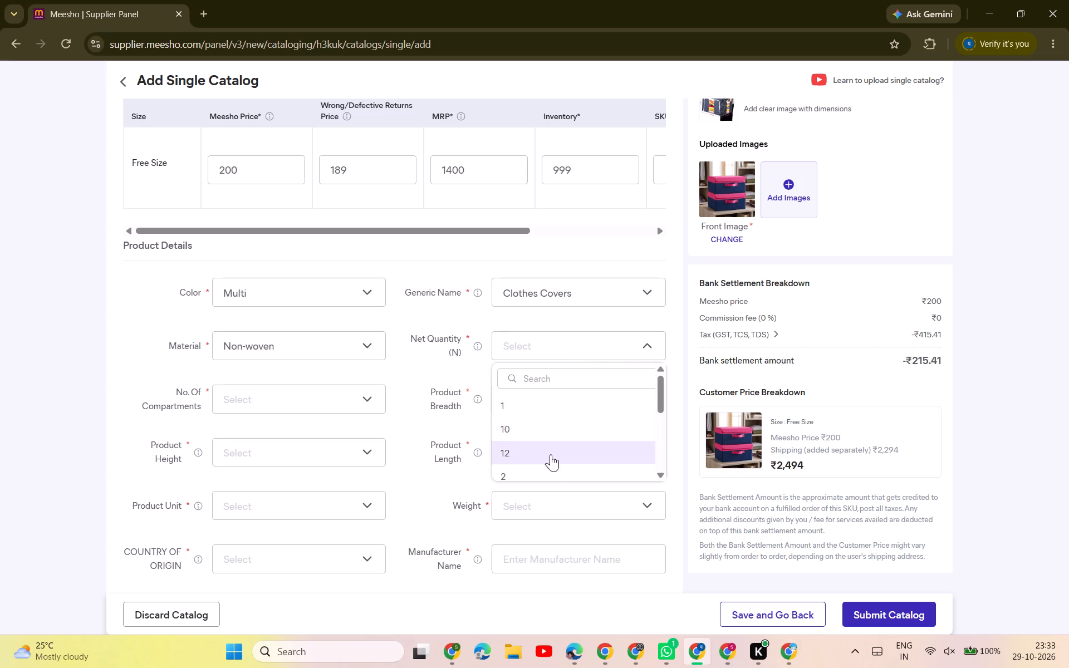
pyautogui.click(547, 472)
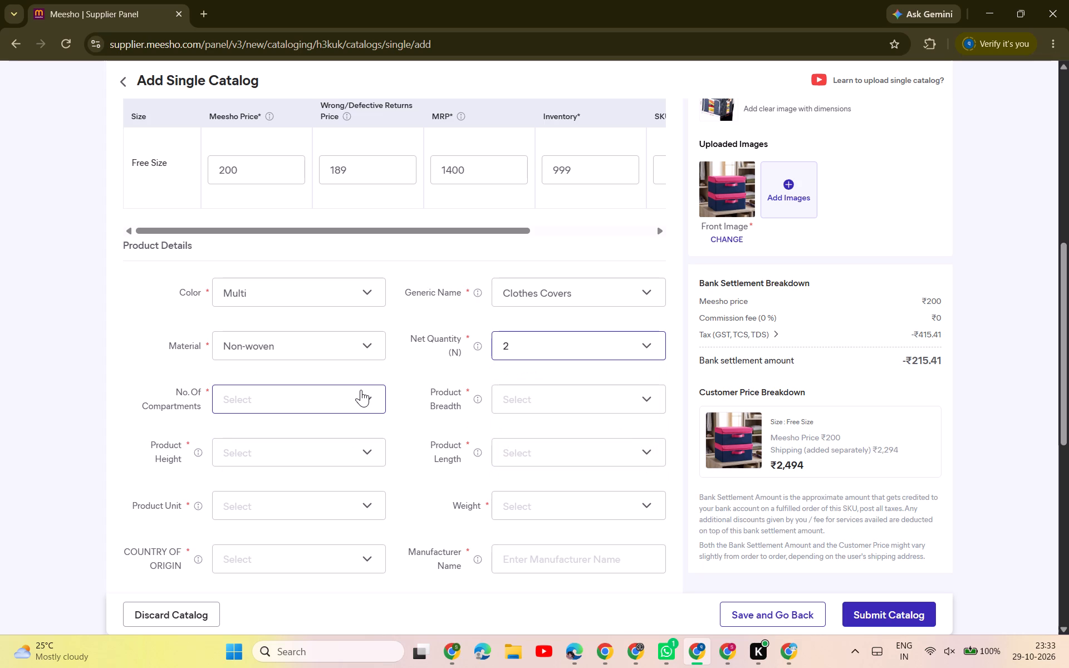
pyautogui.click(361, 390)
pyautogui.click(301, 453)
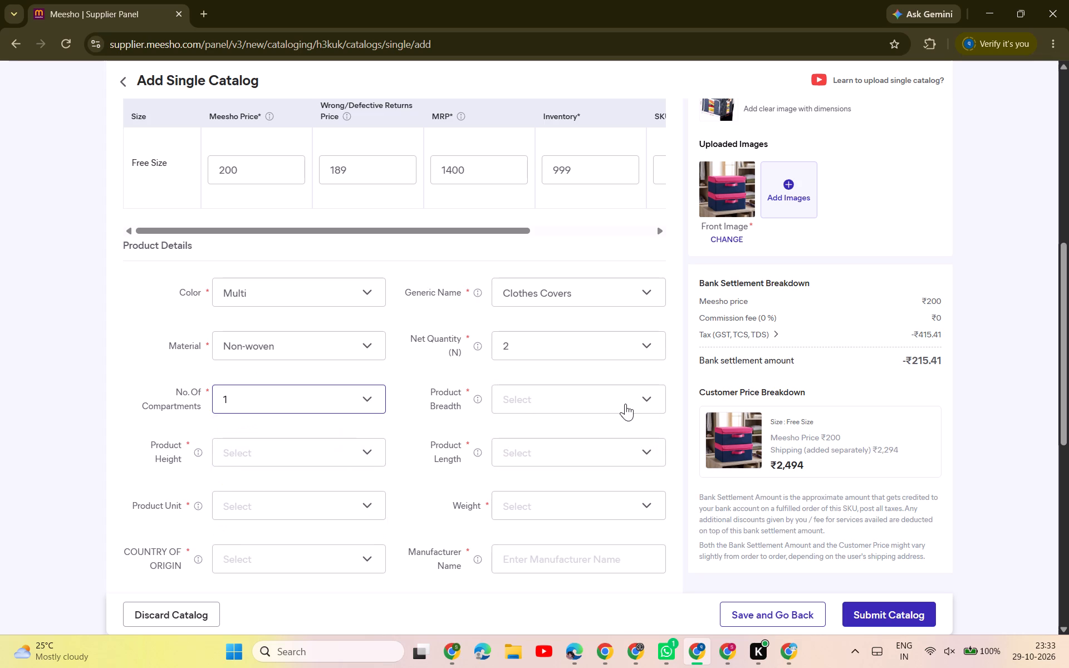
# Set the Product Unit to Inch, leaving the Product Breadth unselected.
pyautogui.click(625, 404)
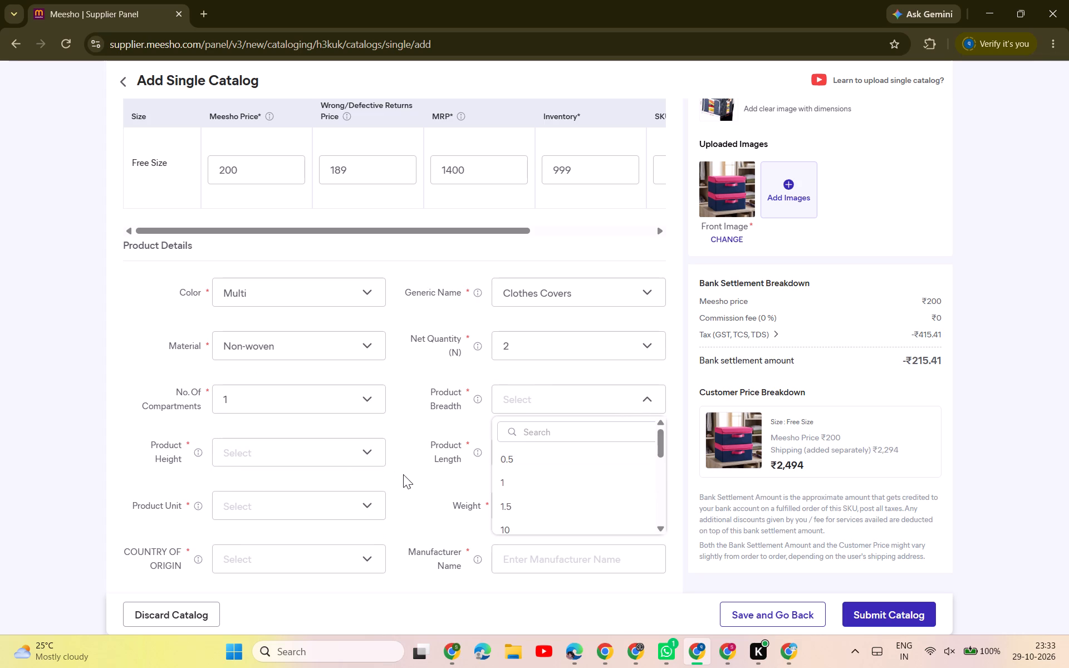
pyautogui.click(403, 474)
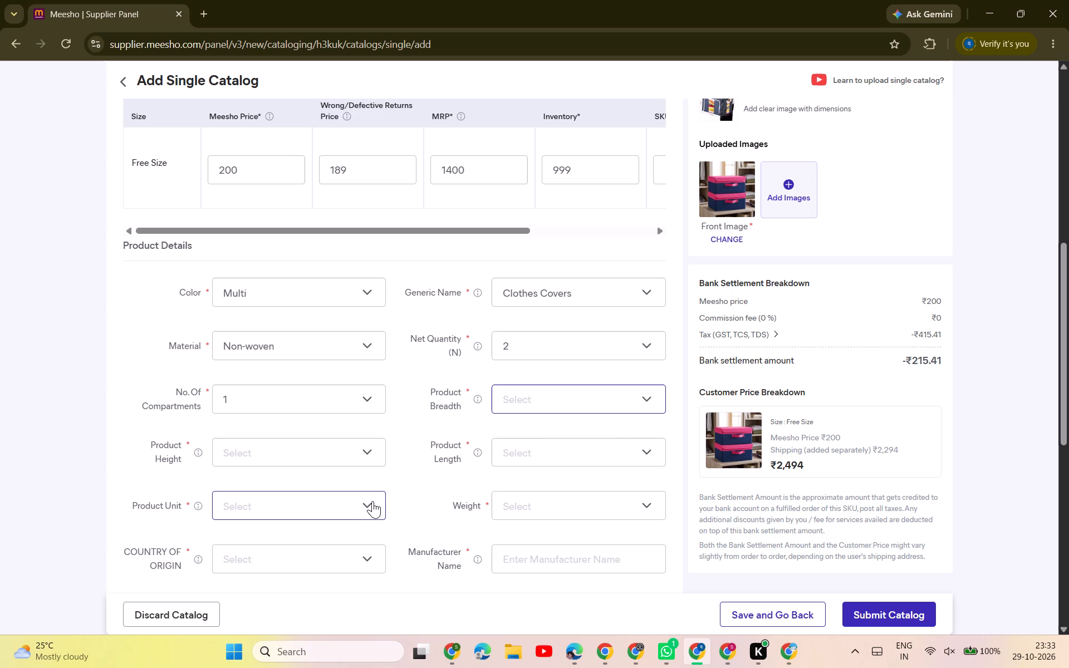
pyautogui.click(372, 501)
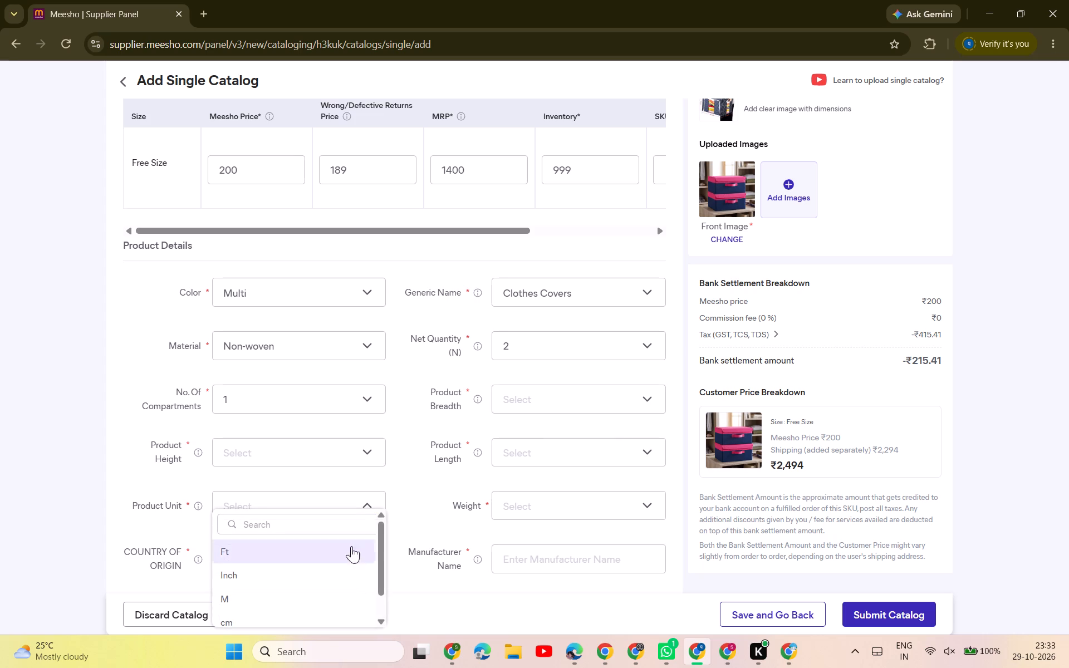
pyautogui.click(340, 574)
# Set the product's Country of Origin to India.
pyautogui.scroll(-2, 469, 520)
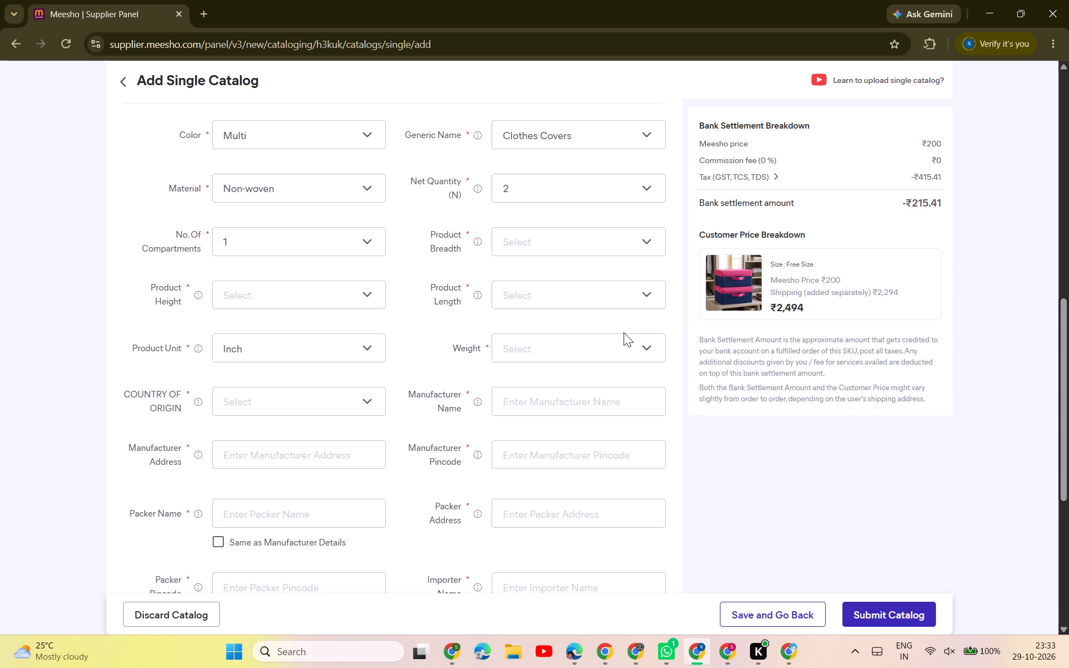
pyautogui.click(625, 332)
pyautogui.click(368, 401)
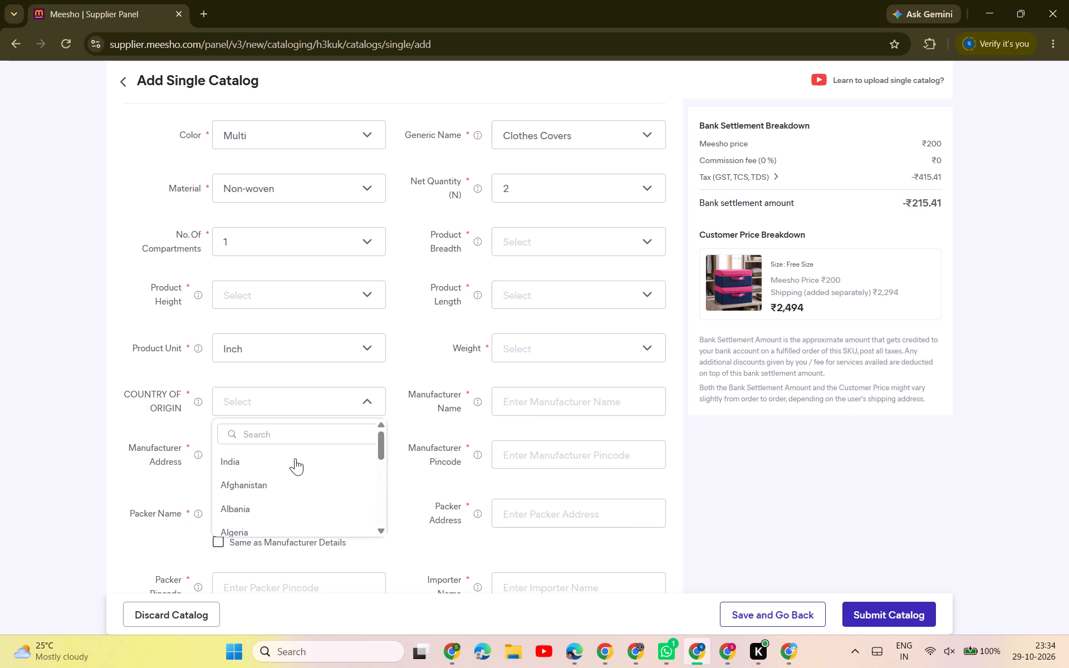
pyautogui.click(295, 458)
# Enter DY-Collection as the Manufacturer Name and fill in the manufacturer's pincode and address.
pyautogui.click(608, 402)
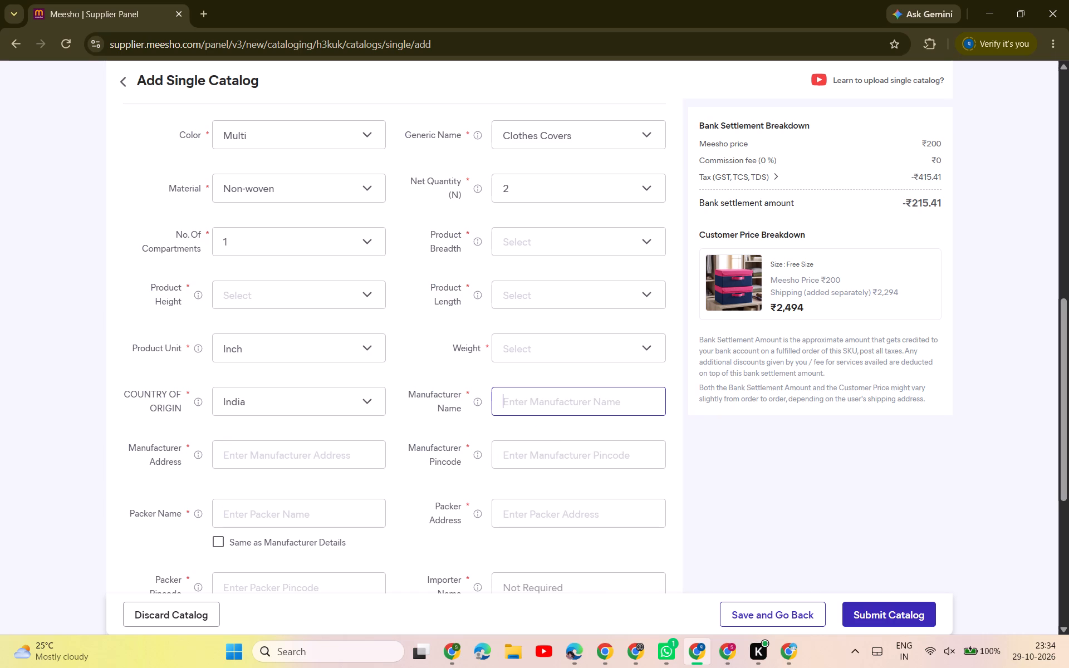
pyautogui.click(606, 434)
pyautogui.click(549, 461)
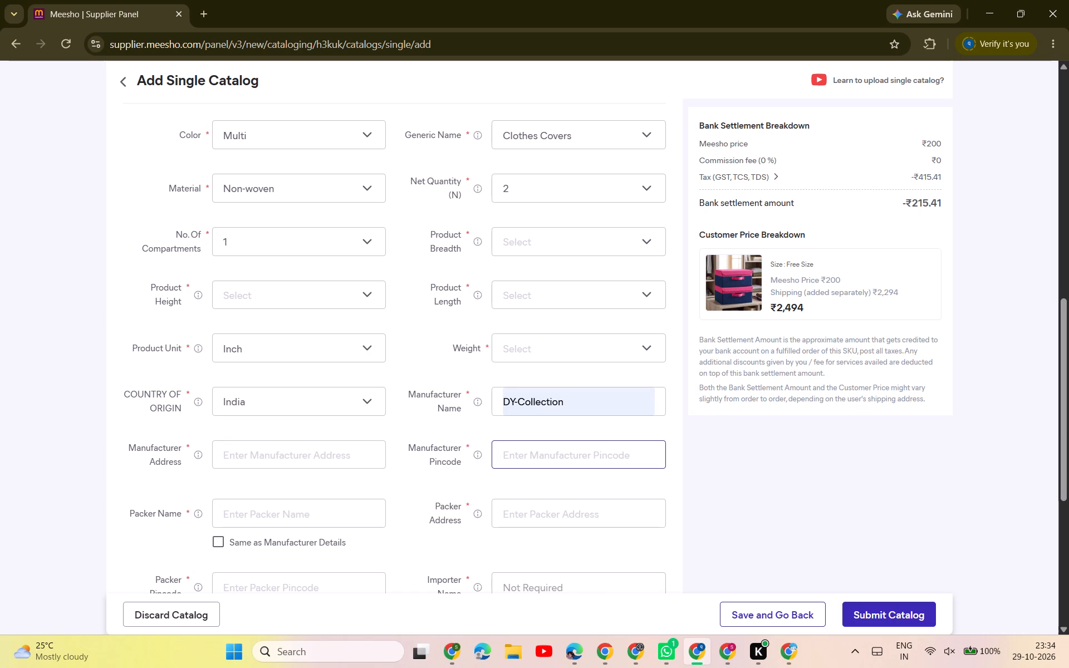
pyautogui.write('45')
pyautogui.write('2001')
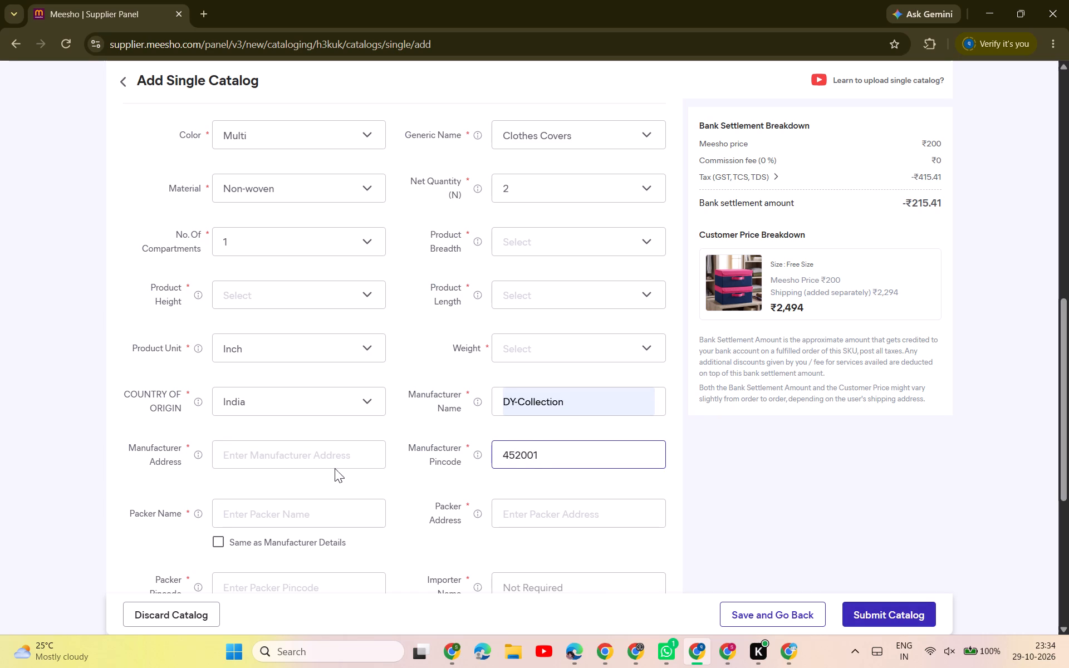
pyautogui.click(347, 459)
pyautogui.click(351, 493)
# Enter DY-Collection as the Packer Name and fill in the packer's address from the saved suggestion.
pyautogui.click(321, 510)
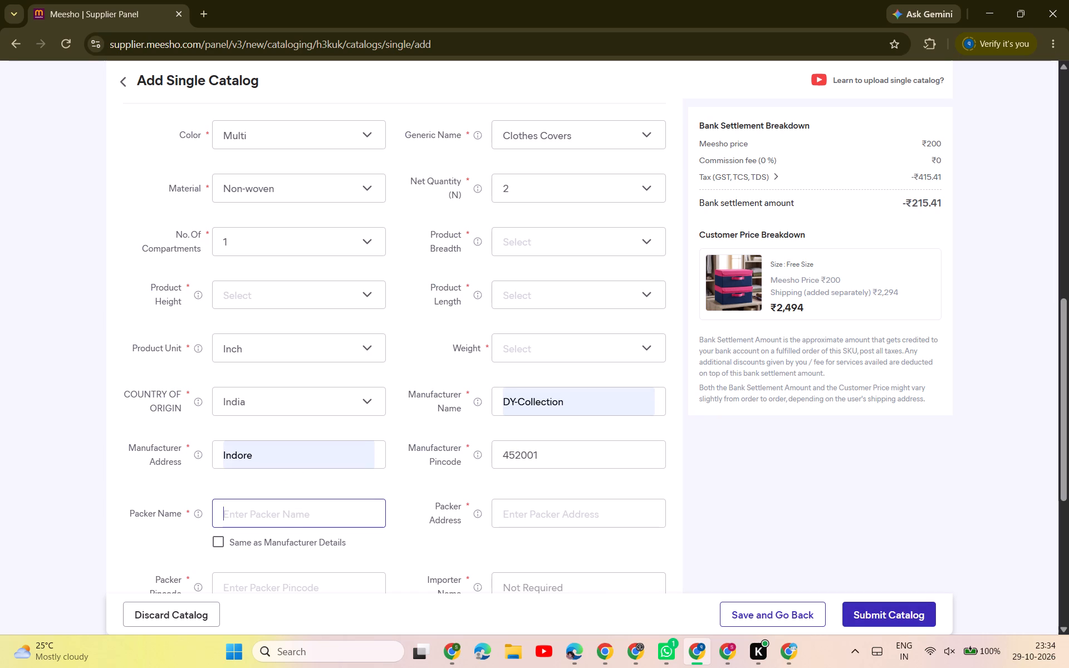
pyautogui.click(320, 543)
pyautogui.click(541, 513)
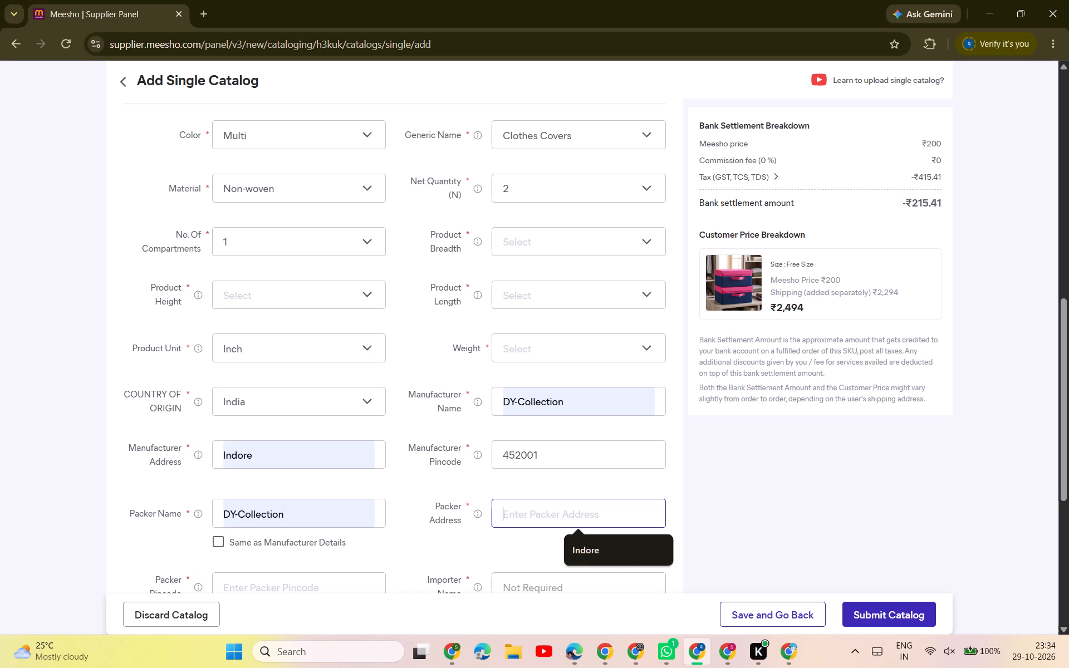
pyautogui.click(600, 556)
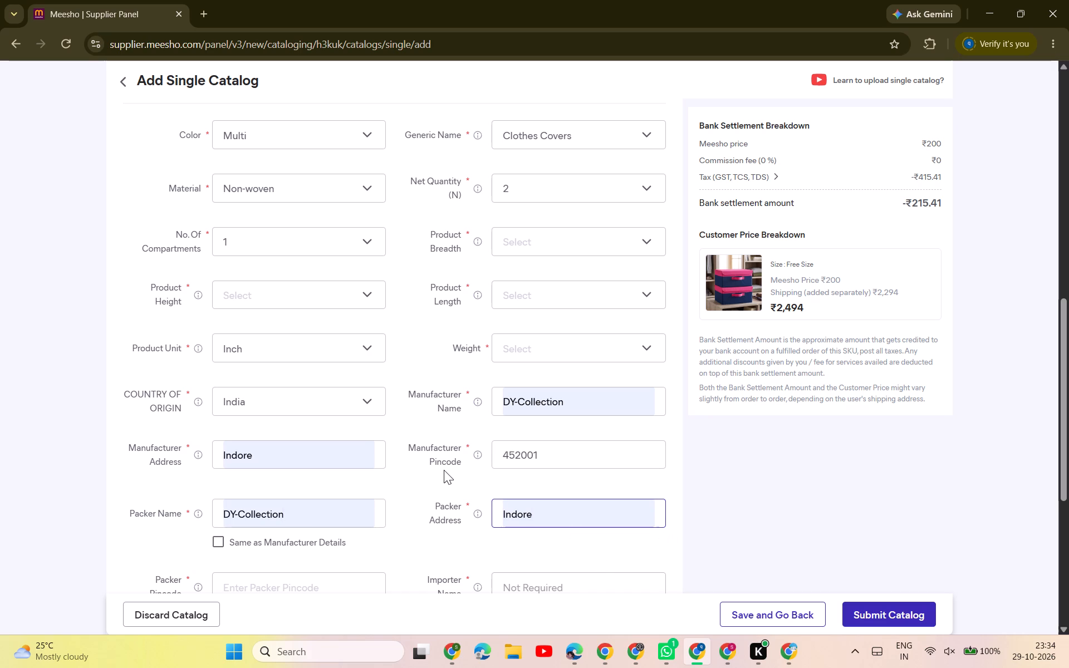
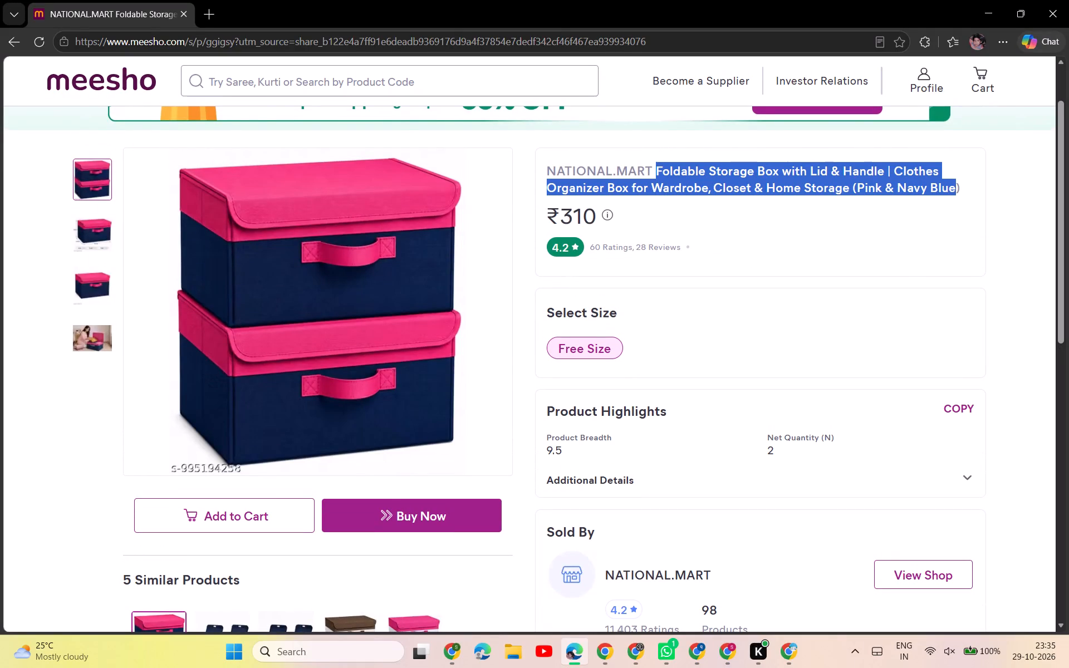
# Copy the product title "Foldable Storage Box with Lid & Handle | Clothes Organizer Box for Wardrobe, Closet & Home Storage (Pink & Navy Blue)" from the NATIONAL.MART listing.
pyautogui.hotkey('ctrl', 'c')
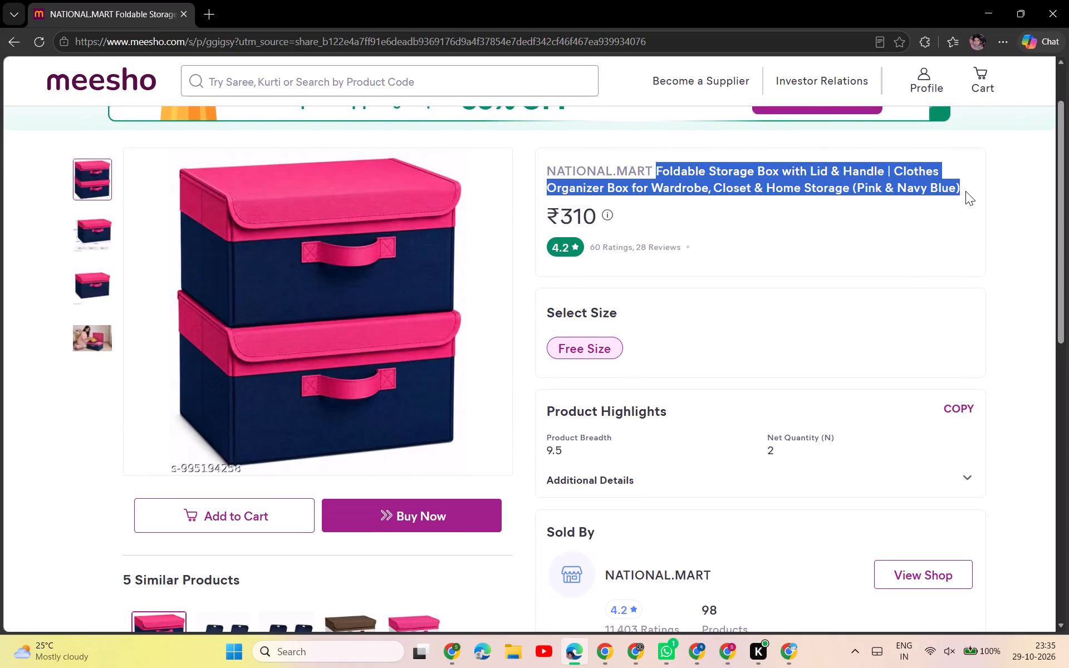
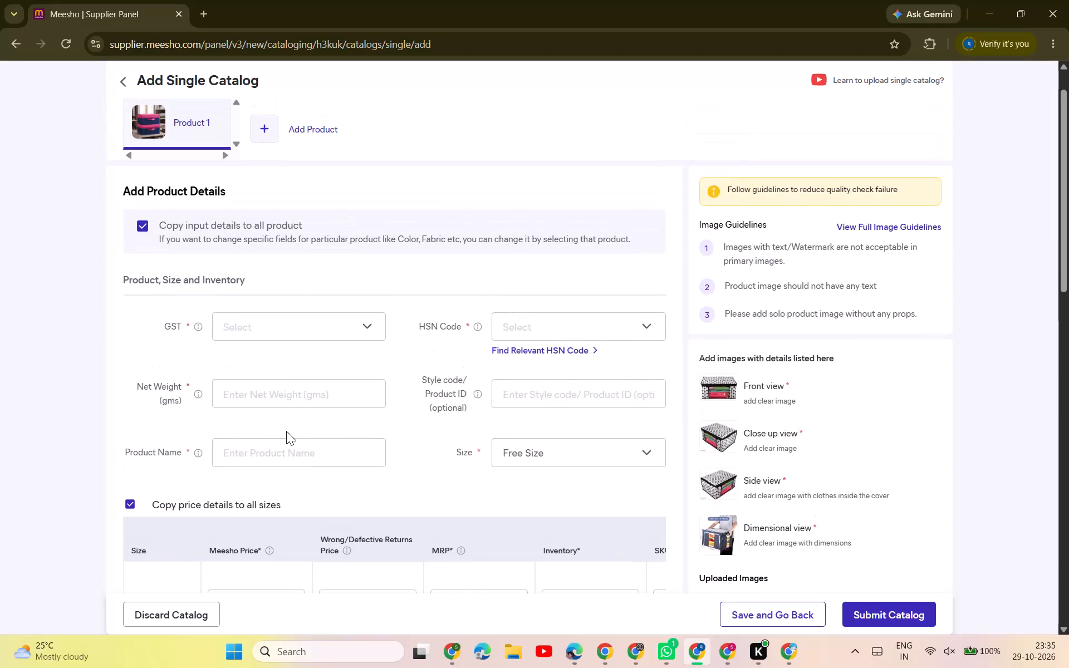
# Paste the copied title as the product name and set the net weight to 500 grams.
pyautogui.click(265, 455)
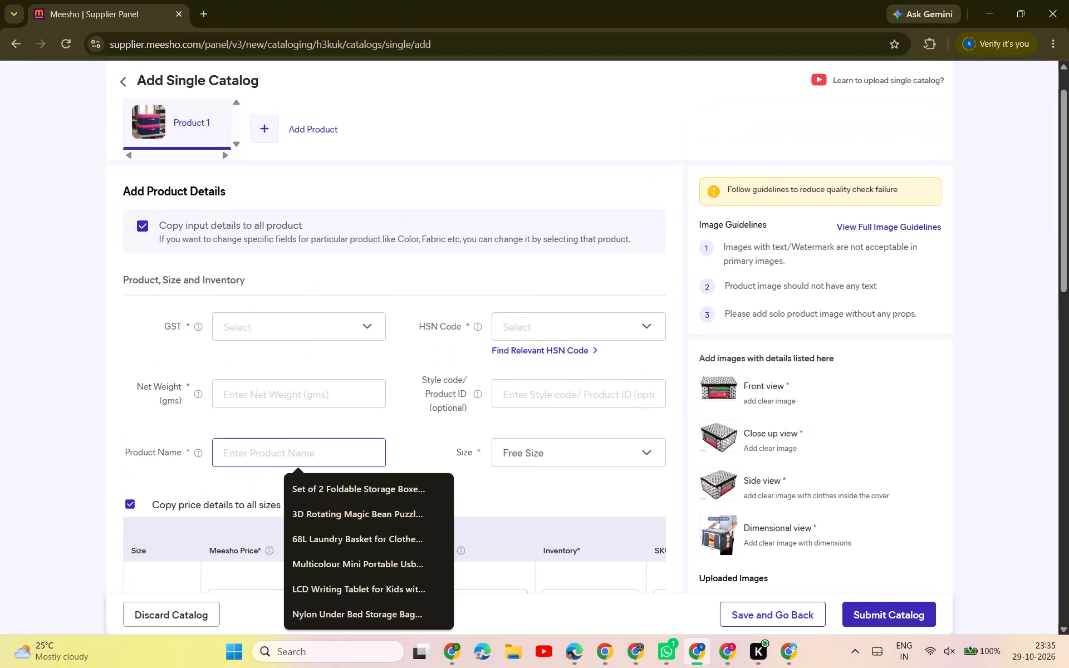
pyautogui.hotkey('ctrl', 'v')
pyautogui.click(318, 389)
pyautogui.write('500')
# Set the product's GST to 18 and its HSN code to 630590.
pyautogui.click(373, 319)
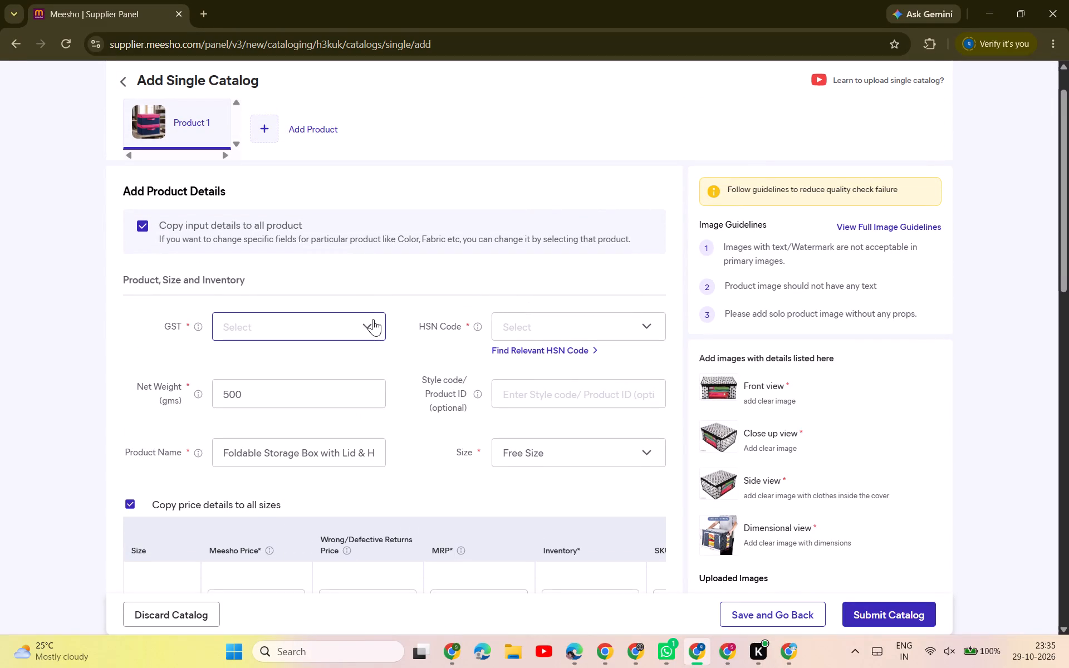
pyautogui.click(364, 327)
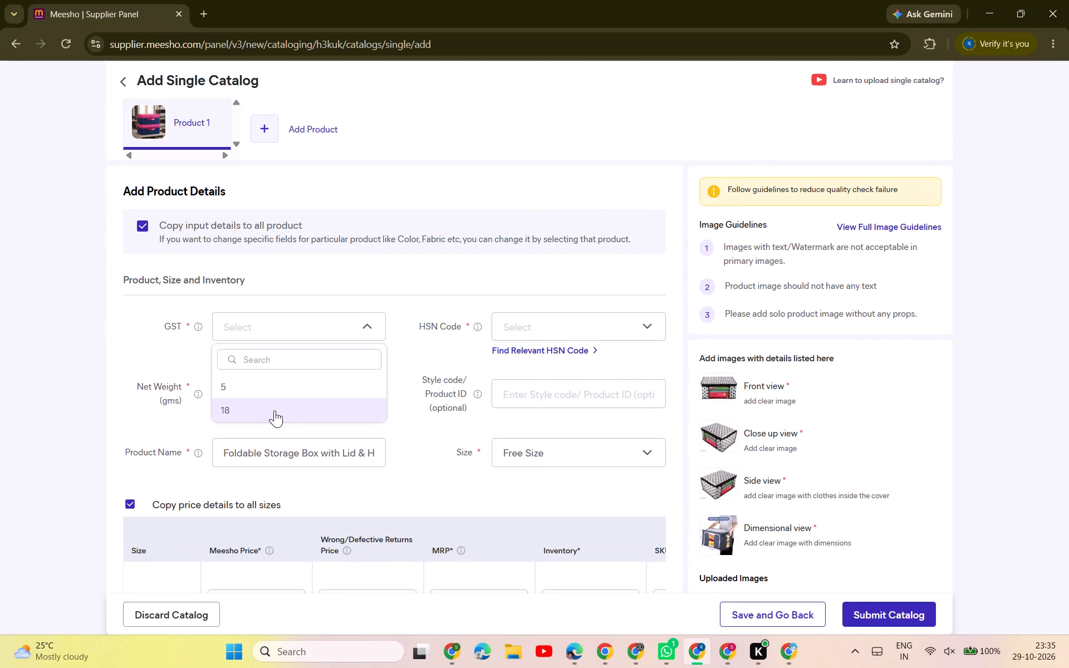
pyautogui.click(274, 410)
pyautogui.click(638, 323)
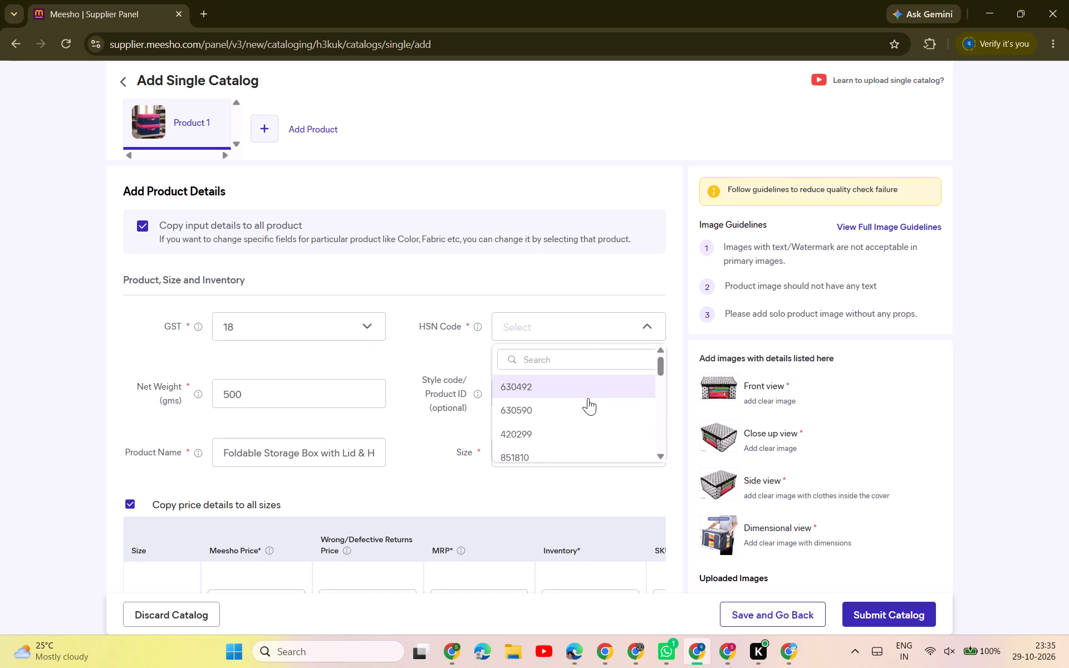
pyautogui.click(585, 405)
# Enter sku-DY-Cloth as the style code, adapting the saved sku-DY-WritingPad suggestion.
pyautogui.click(600, 399)
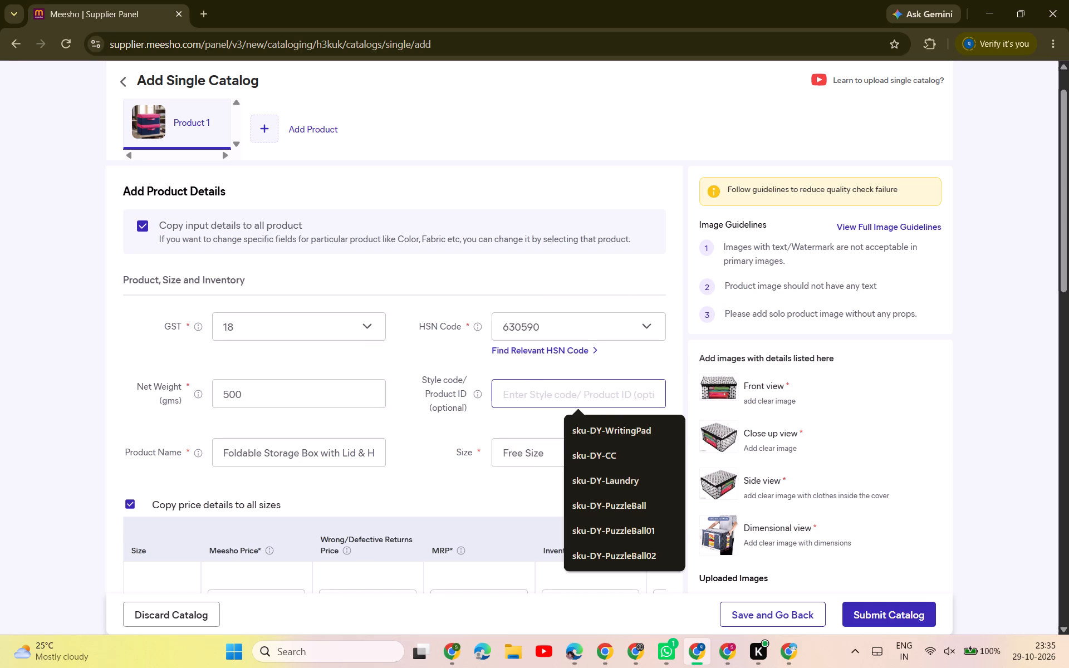
pyautogui.click(609, 440)
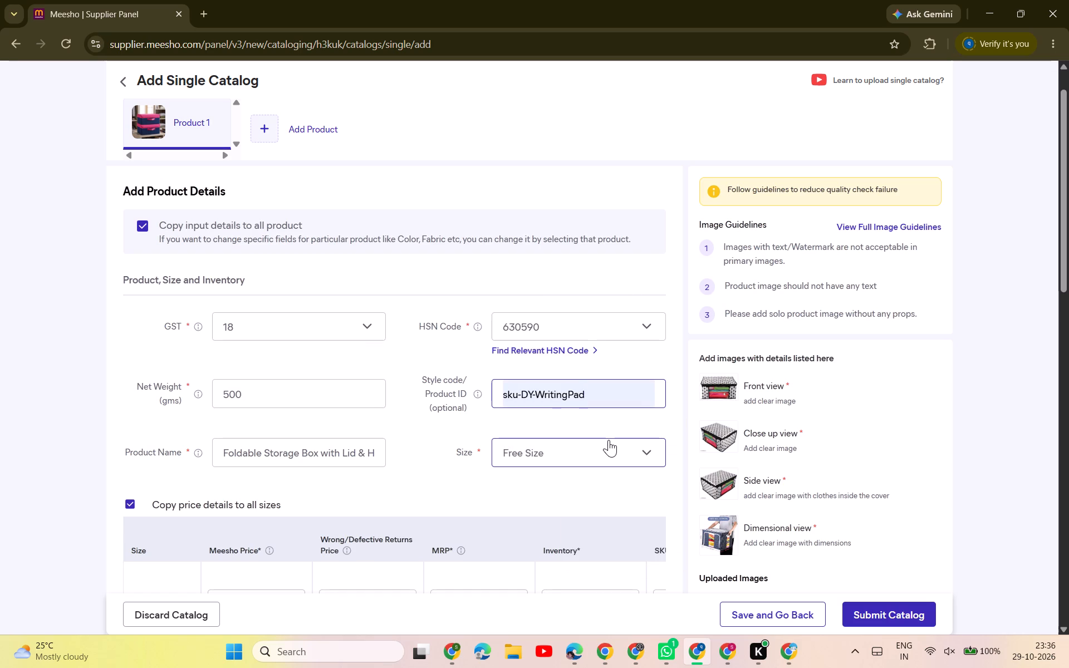
pyautogui.press('BackSpace')
pyautogui.press('BackSpace')
pyautogui.press('BackSpace')
pyautogui.press('BackSpace')
pyautogui.press('BackSpace')
pyautogui.press('BackSpace')
pyautogui.press('BackSpace')
pyautogui.press('BackSpace')
pyautogui.press('BackSpace')
pyautogui.press('BackSpace')
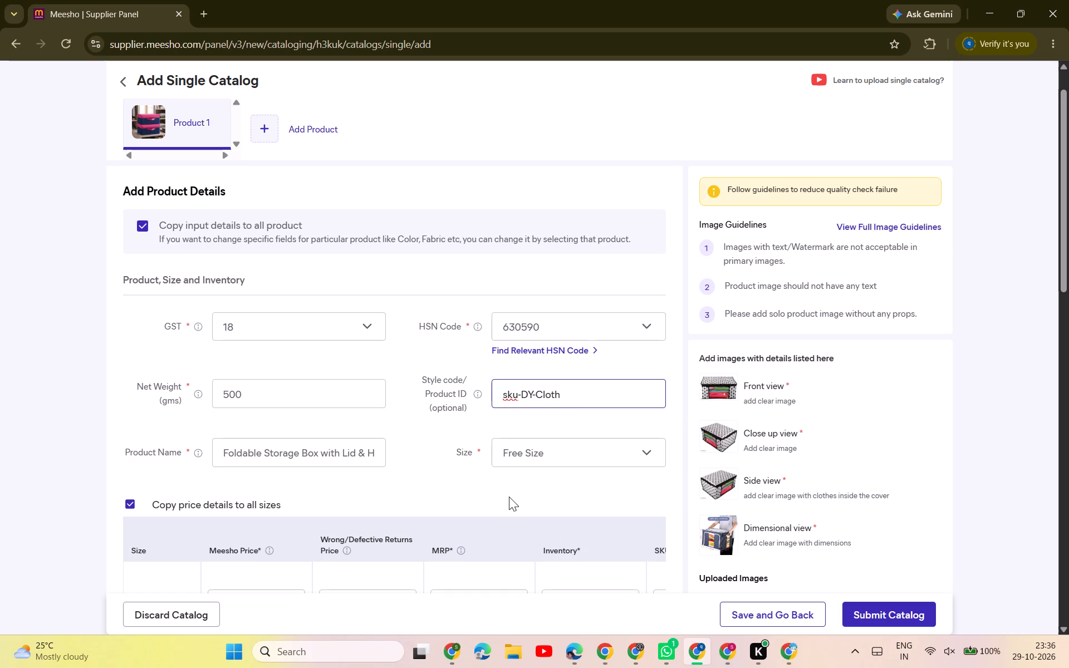
pyautogui.click(509, 497)
# Set the weight to 0.5 in the product details.
pyautogui.scroll(-7, 509, 497)
pyautogui.click(601, 385)
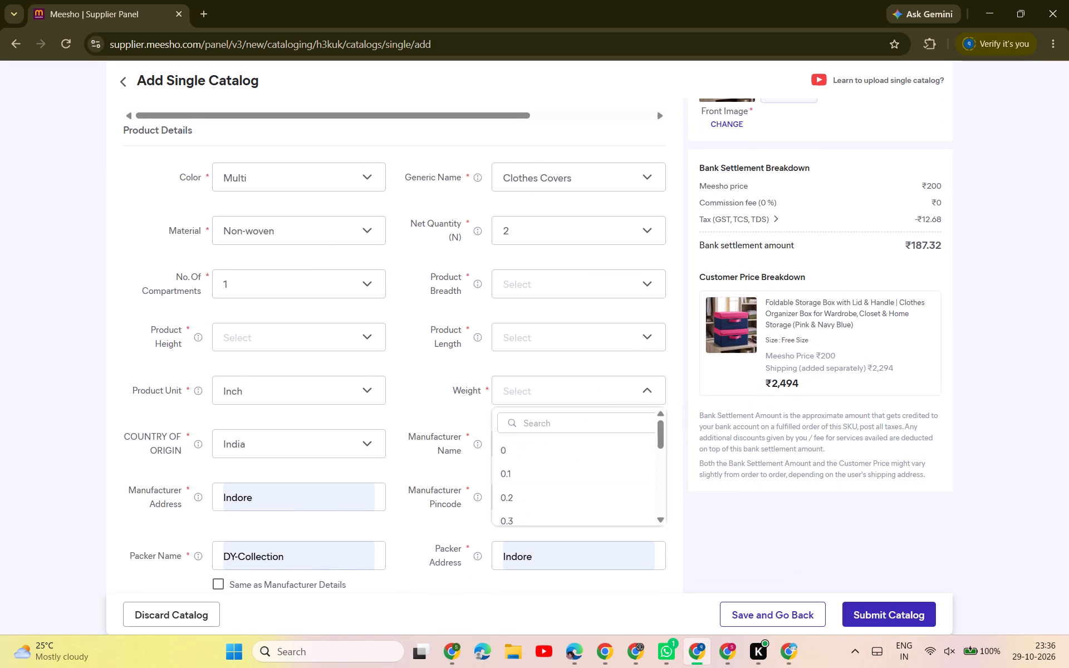
pyautogui.click(574, 422)
pyautogui.write('0.5')
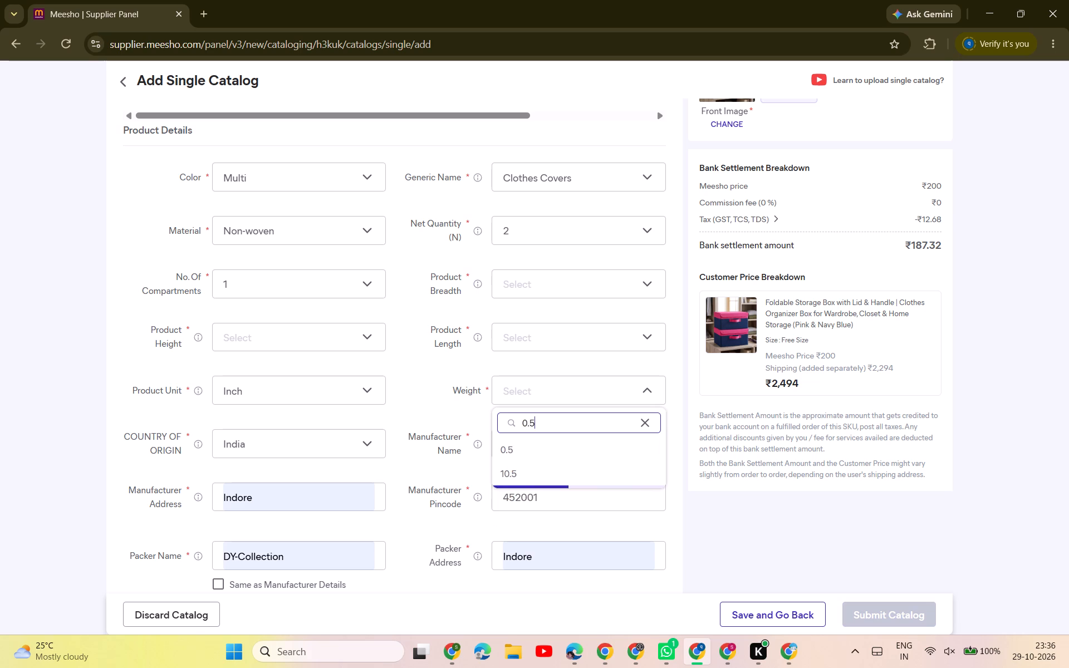
pyautogui.click(553, 443)
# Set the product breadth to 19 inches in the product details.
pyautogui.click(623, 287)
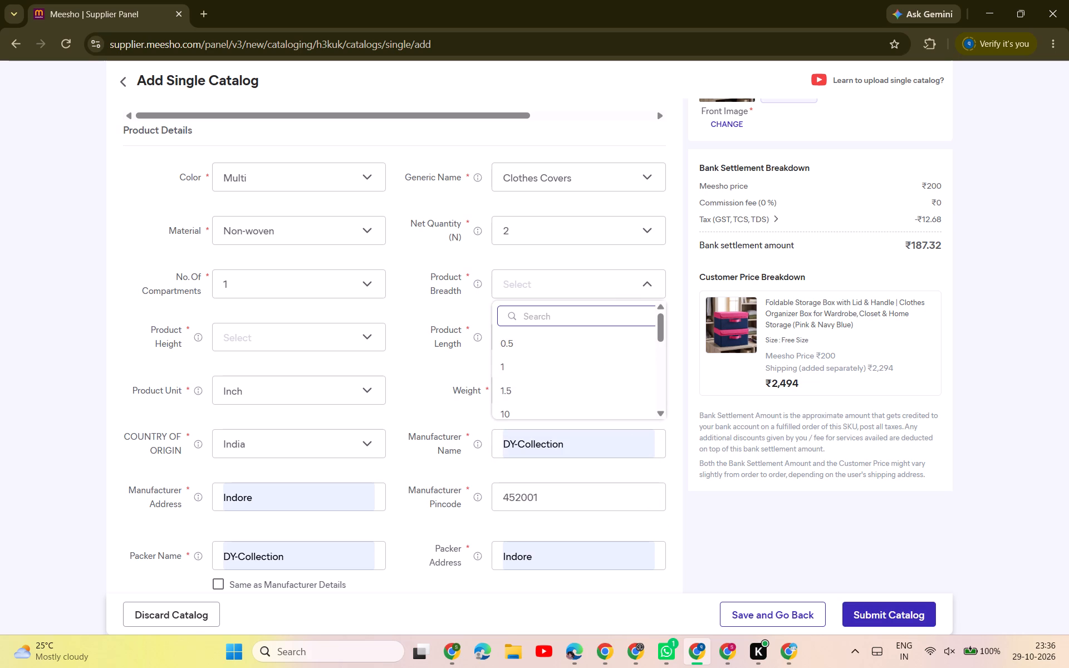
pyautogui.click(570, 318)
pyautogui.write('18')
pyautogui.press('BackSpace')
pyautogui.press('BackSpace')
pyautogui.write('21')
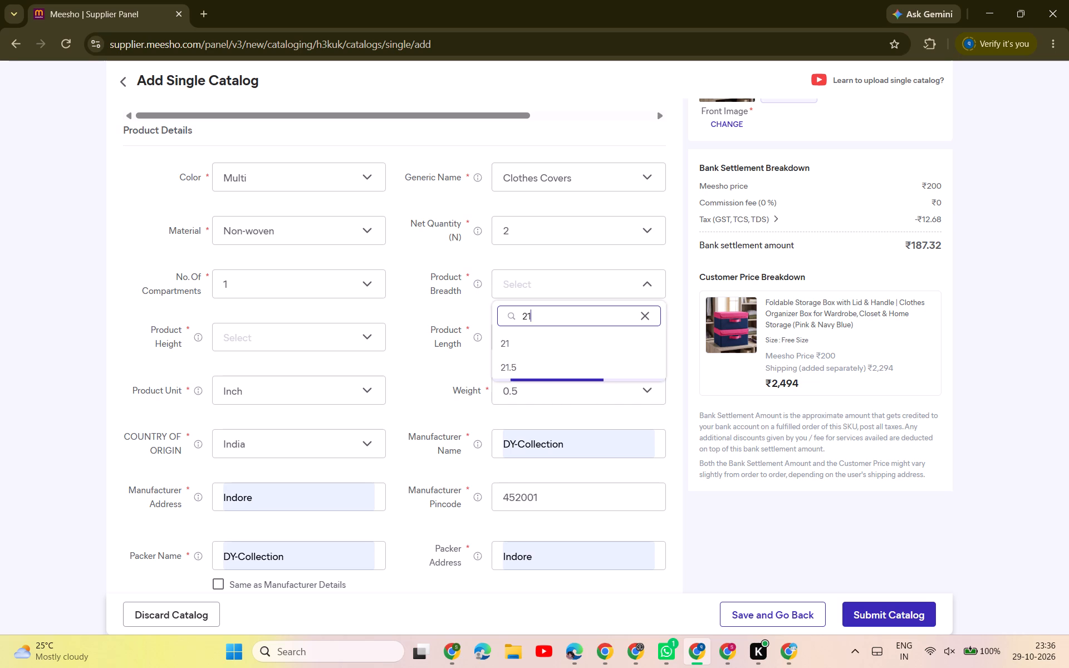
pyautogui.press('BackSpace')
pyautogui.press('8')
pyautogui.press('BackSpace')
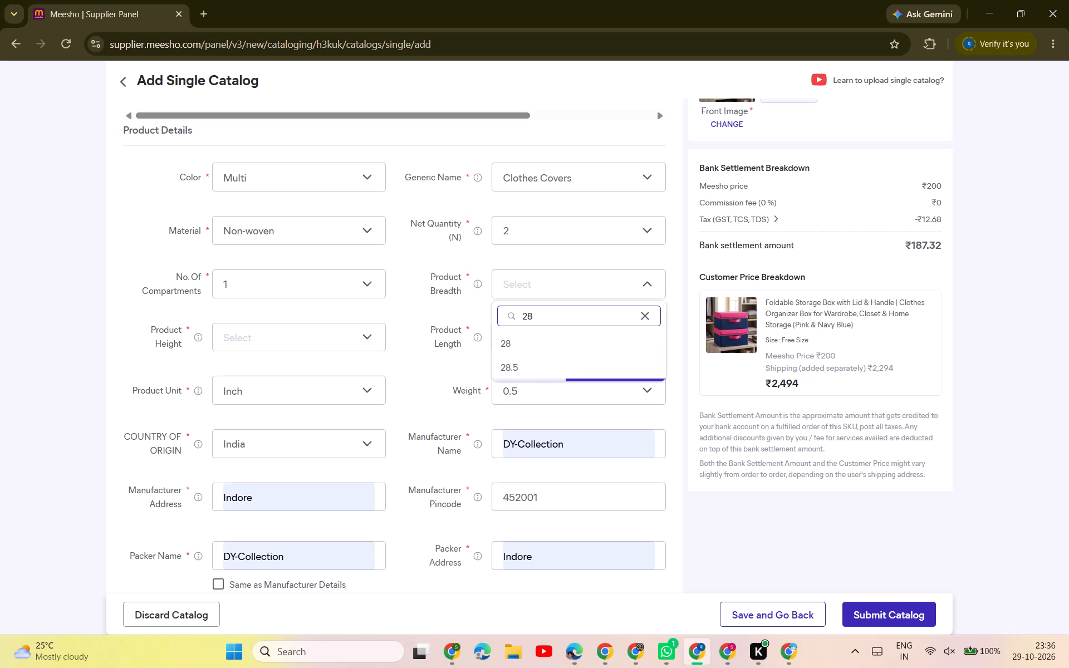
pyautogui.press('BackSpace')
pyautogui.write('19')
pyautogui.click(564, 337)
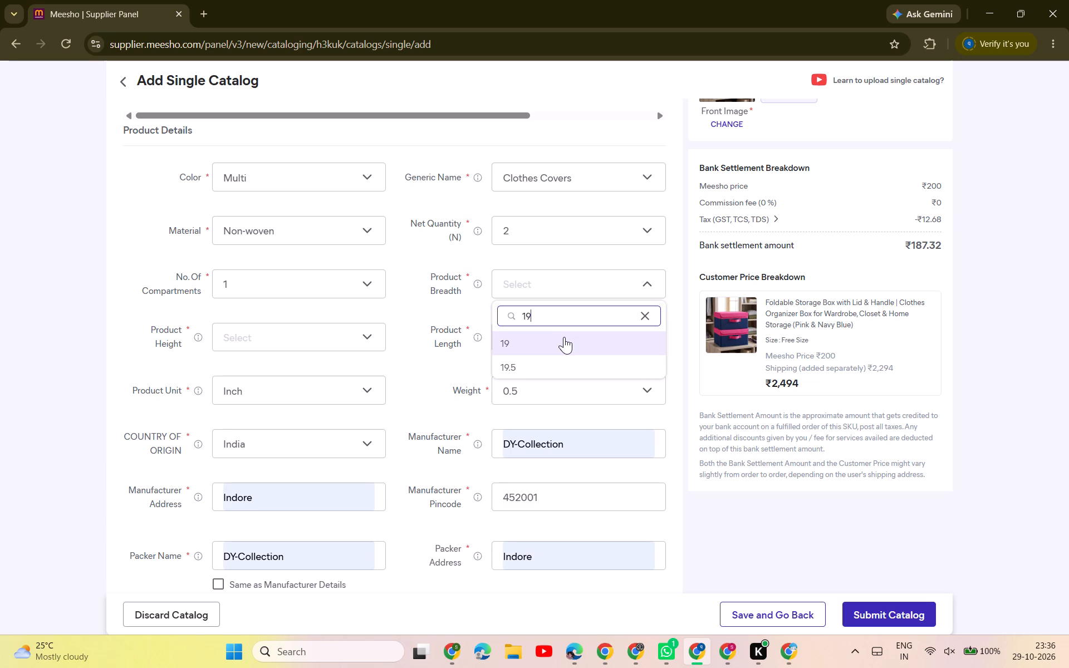
# Set the product length to 27 inches in the product details.
pyautogui.click(547, 335)
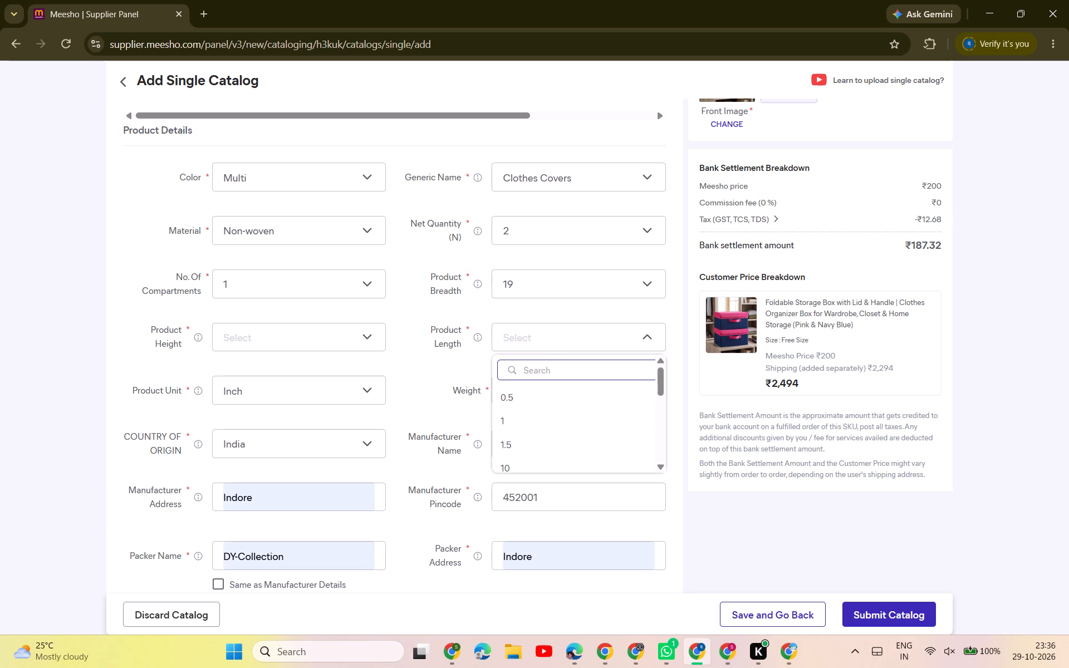
pyautogui.click(560, 366)
pyautogui.moveTo(554, 381); pyautogui.dragTo(558, 371)
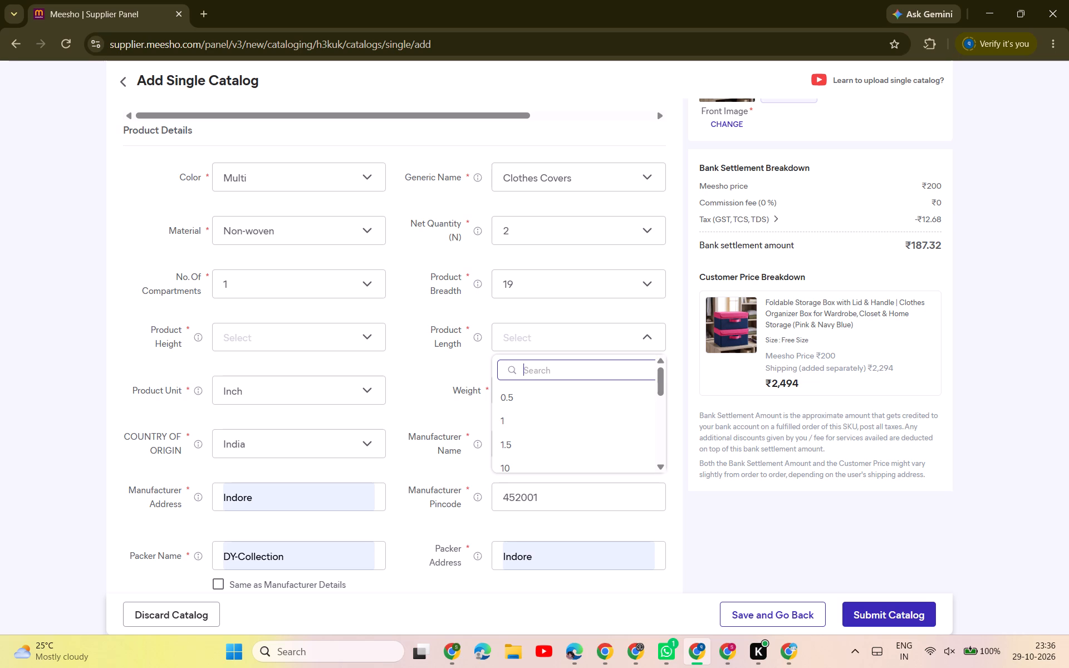
pyautogui.click(558, 371)
pyautogui.write('27')
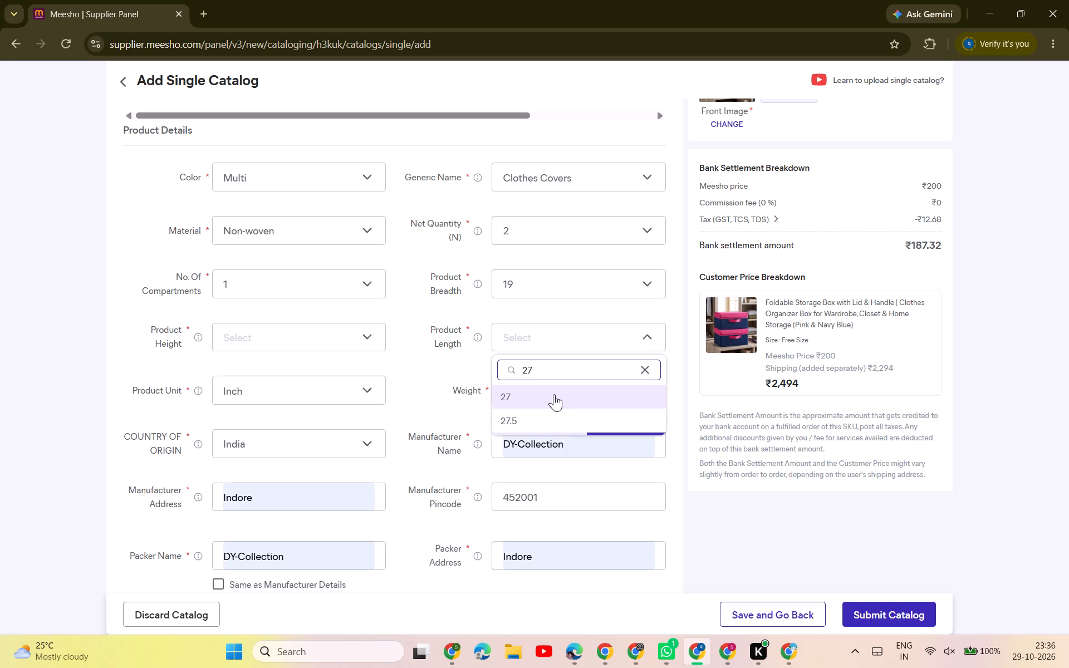
pyautogui.click(554, 394)
# Set the product height to 19 inches in the product details.
pyautogui.click(357, 343)
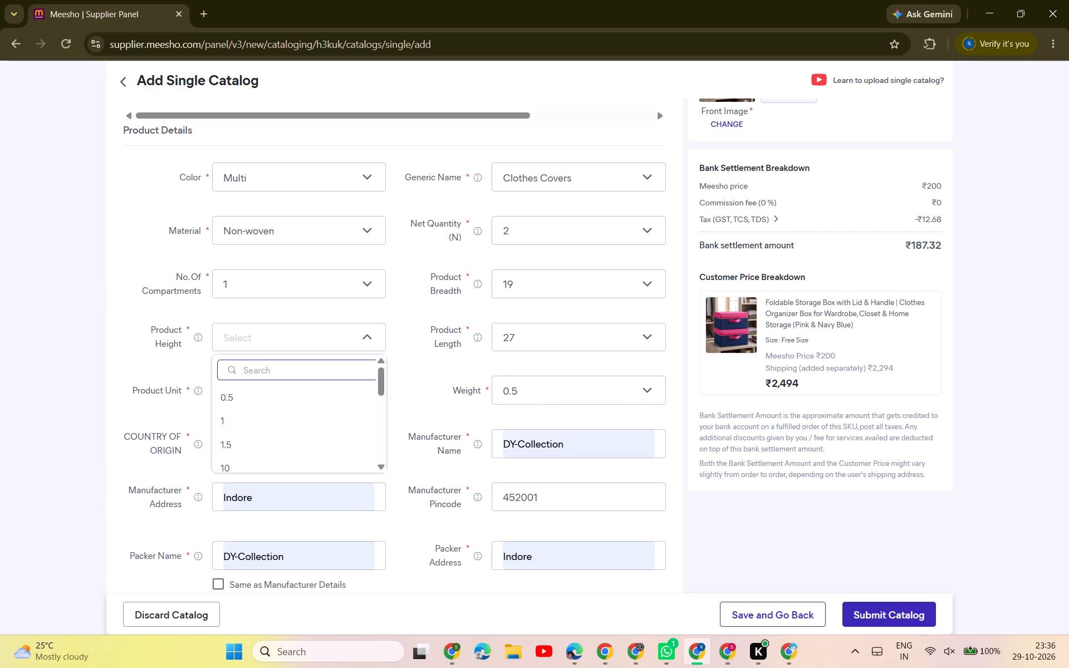
pyautogui.click(319, 378)
pyautogui.press('2')
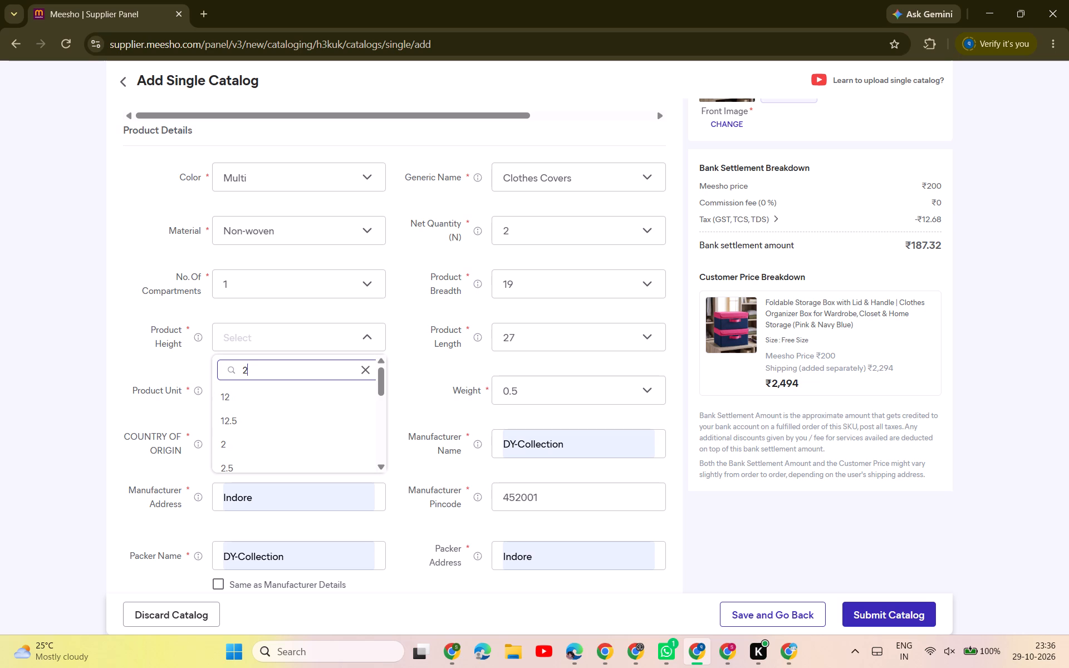
pyautogui.press('7')
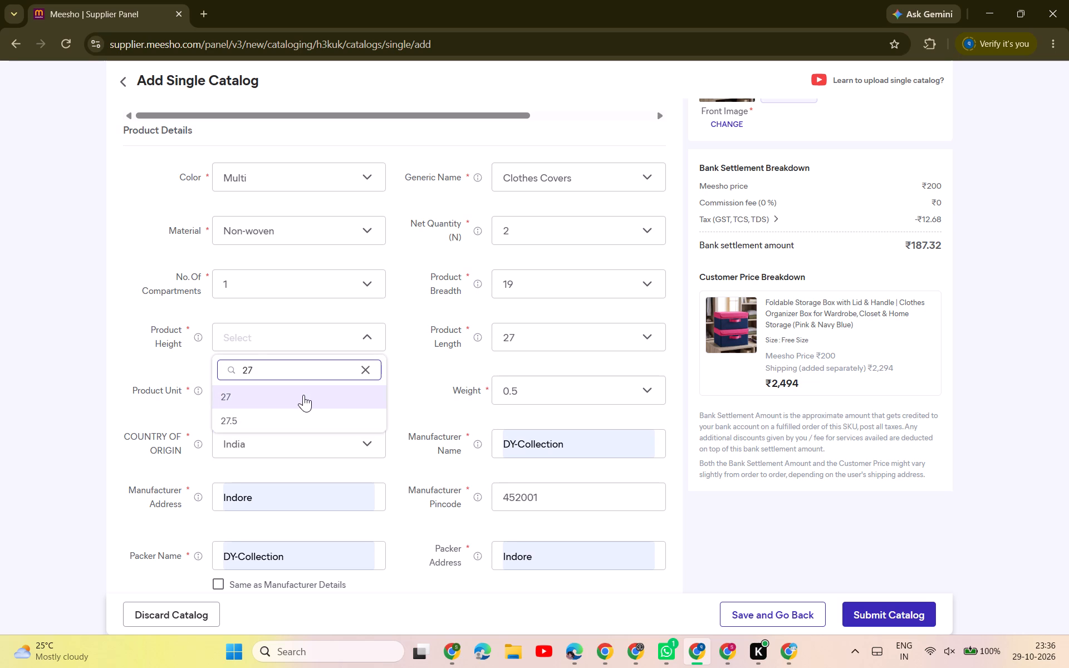
pyautogui.press('BackSpace')
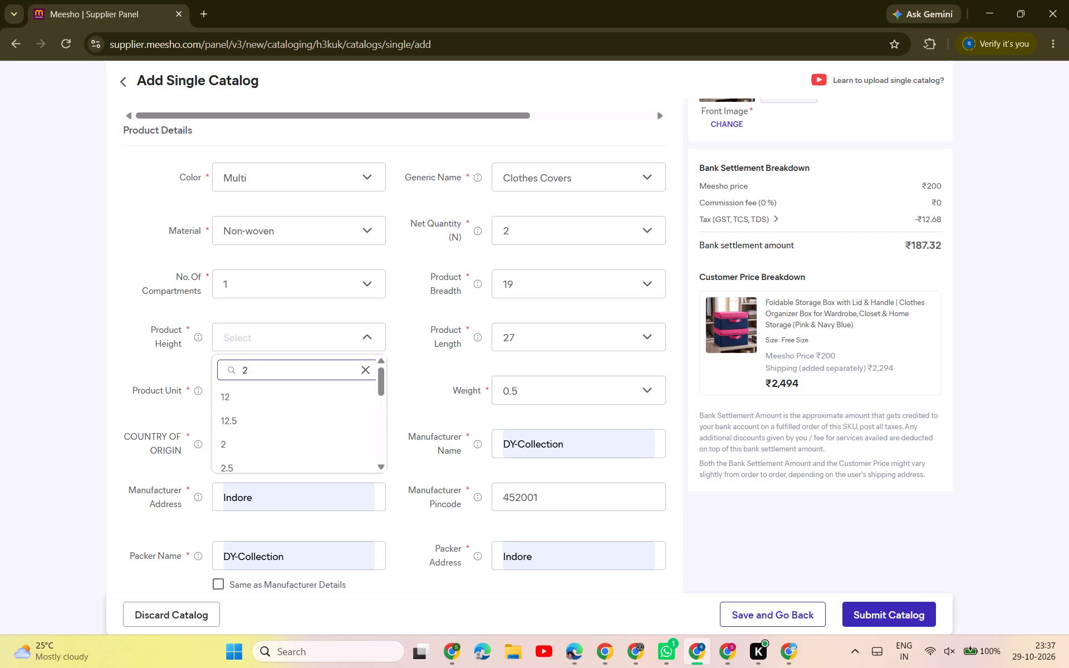
pyautogui.press('BackSpace')
pyautogui.press('1')
pyautogui.press('7')
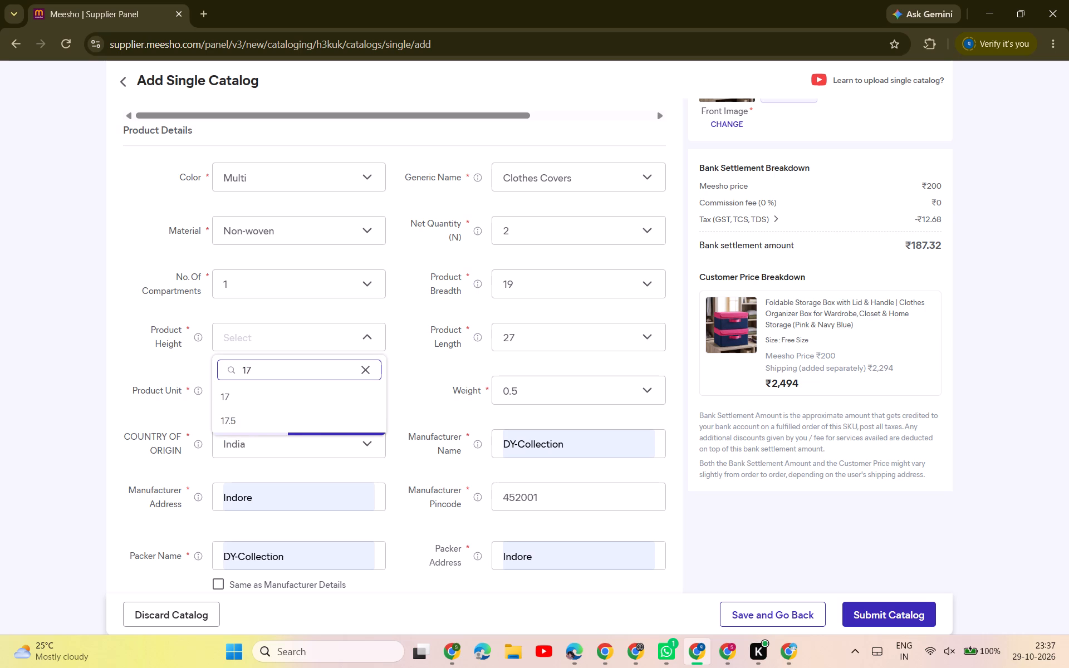
pyautogui.press('BackSpace')
pyautogui.press('8')
pyautogui.press('BackSpace')
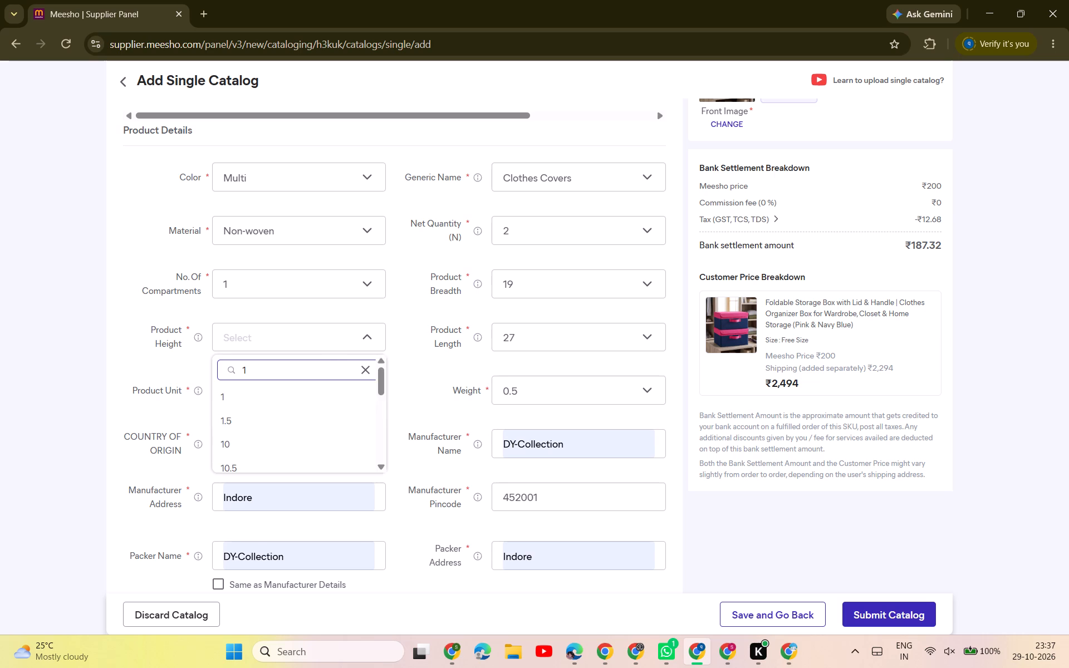
pyautogui.press('9')
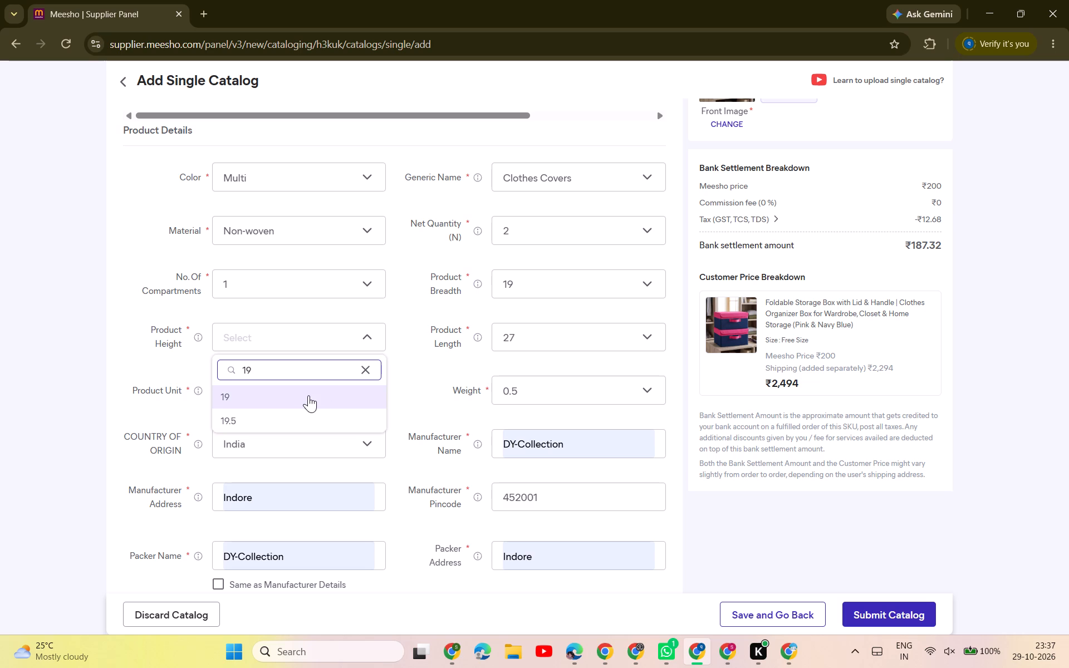
pyautogui.click(365, 395)
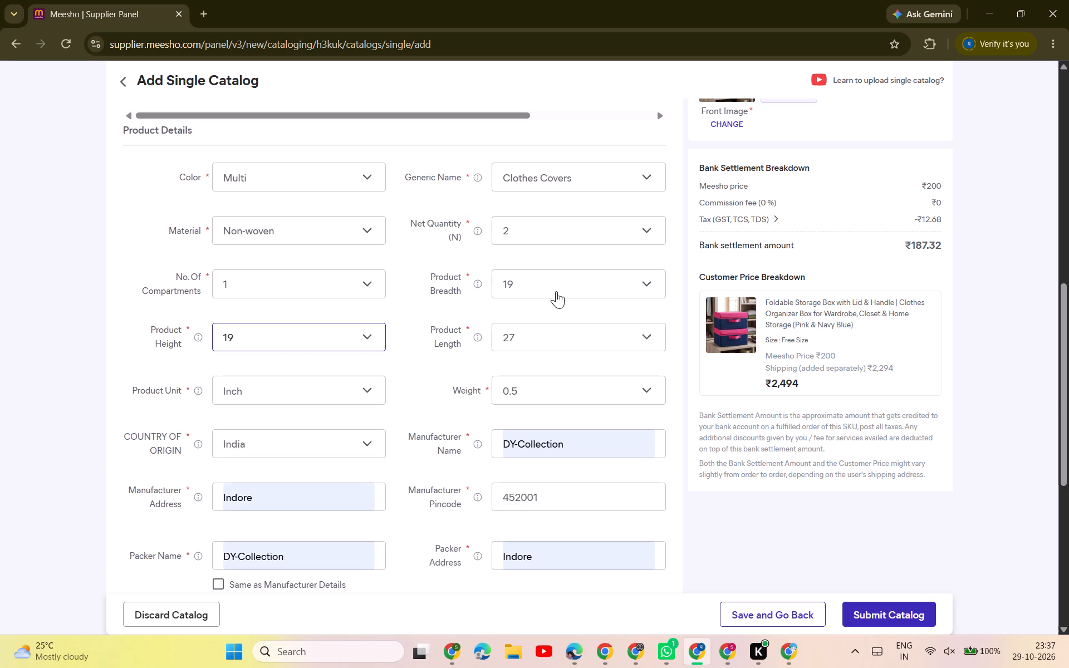
# Change the product breadth to 14 inches in the product details.
pyautogui.click(553, 286)
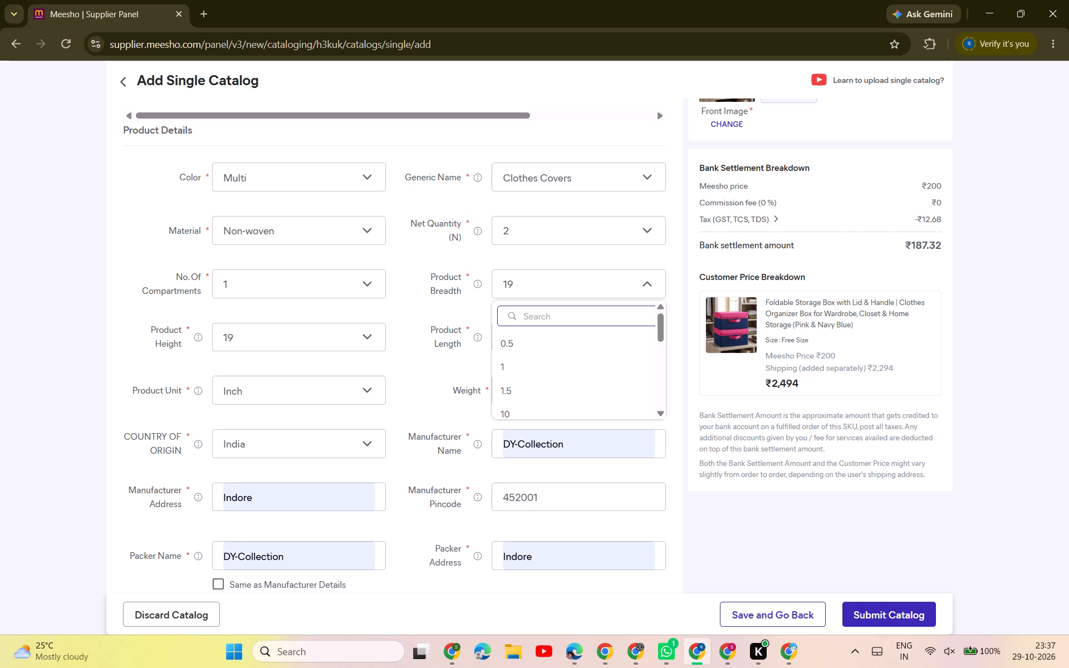
pyautogui.click(557, 311)
pyautogui.press('1')
pyautogui.press('4')
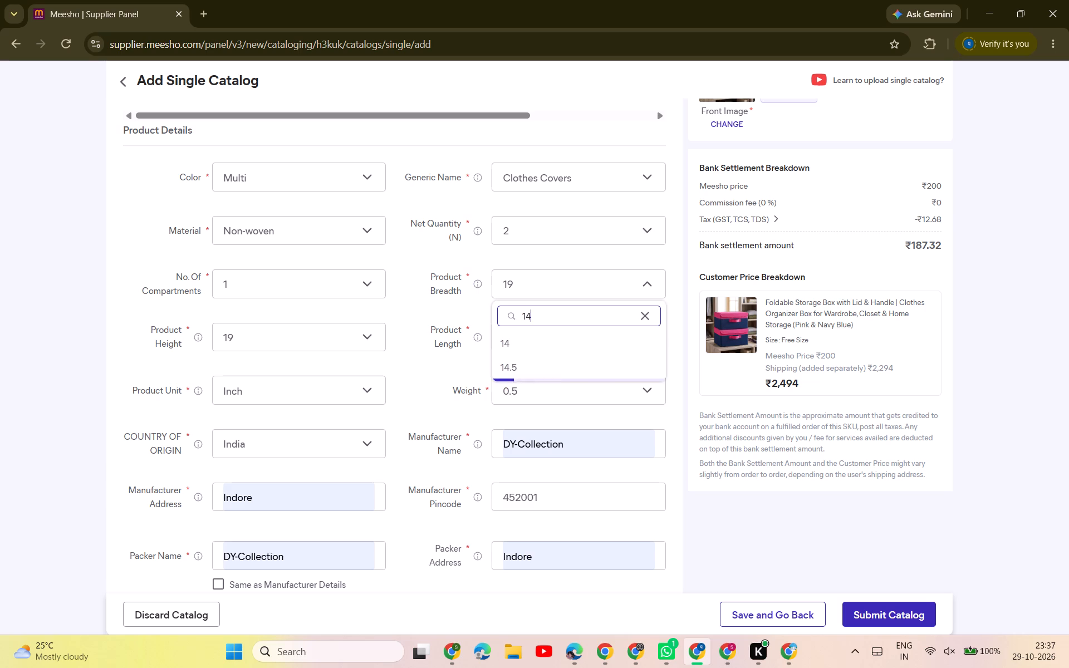
pyautogui.click(575, 340)
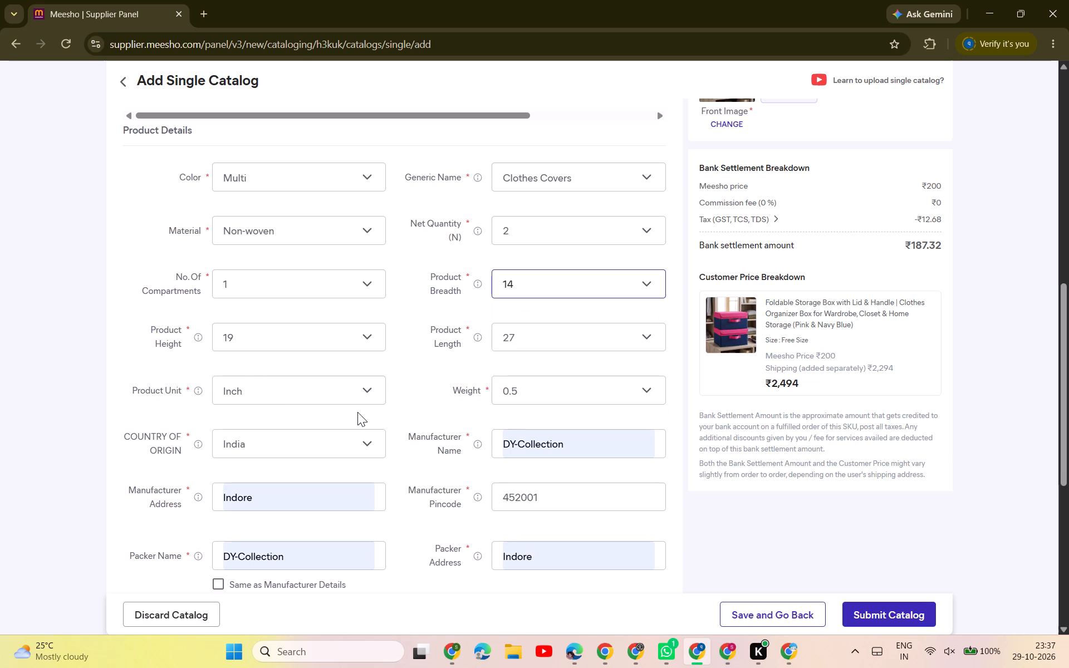
# Open the empty product description under Other Attributes for text entry.
pyautogui.scroll(-3, 357, 412)
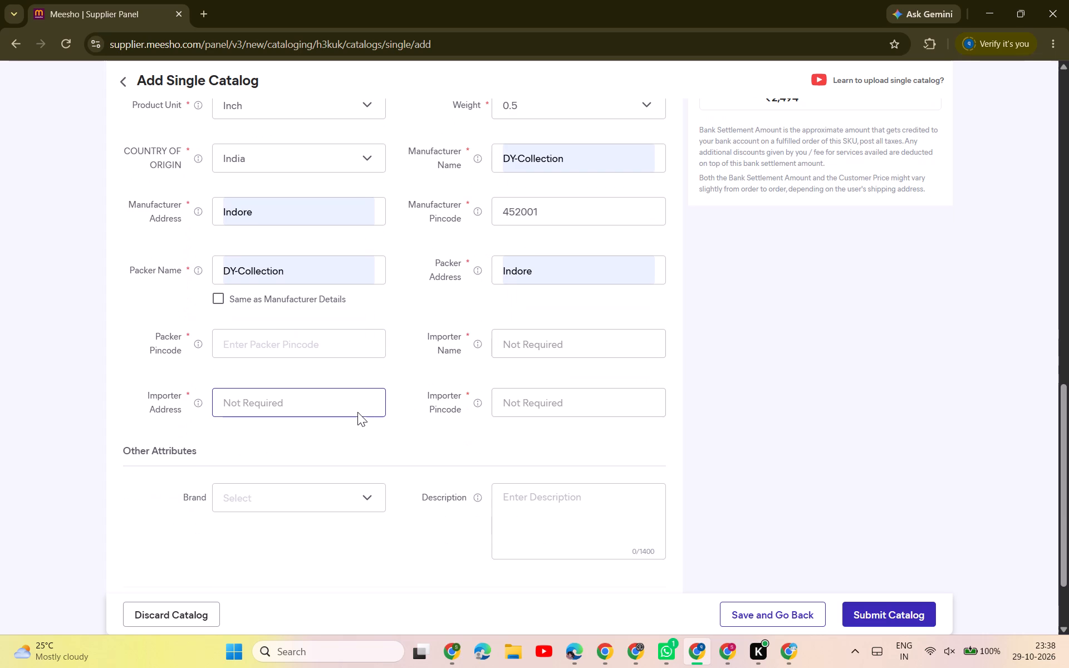
pyautogui.click(559, 499)
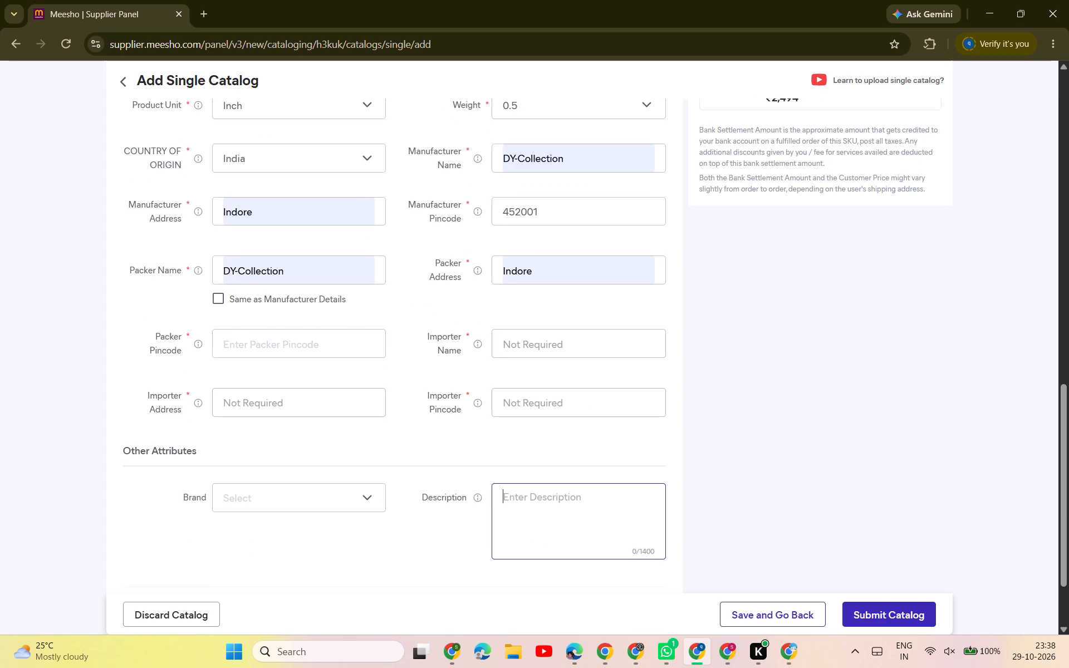
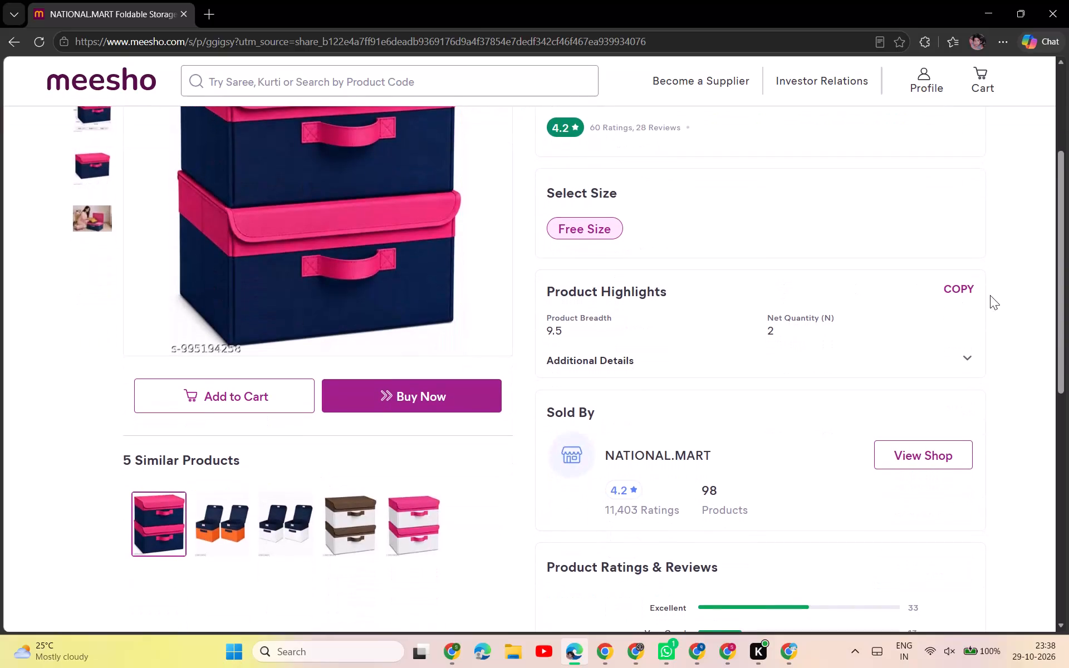
# Copy the product description from the NATIONAL.MART reference listing in Edge and paste it into the catalog's description in Chrome.
pyautogui.click(960, 288)
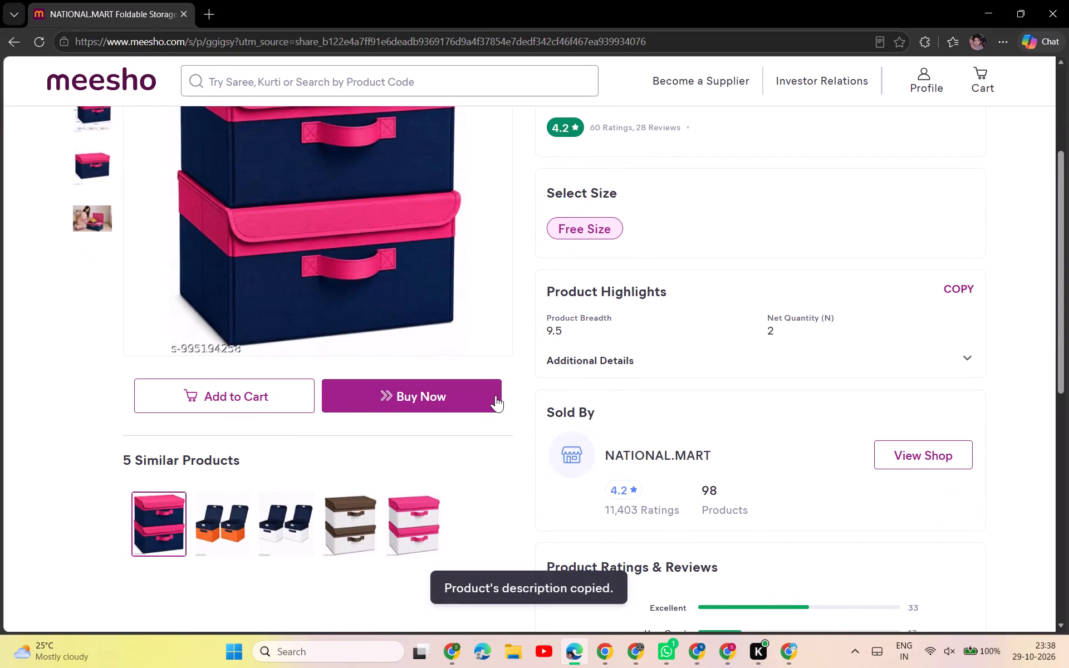
pyautogui.hotkey('alt', 'Tab')
pyautogui.hotkey('alt', 'Tab')
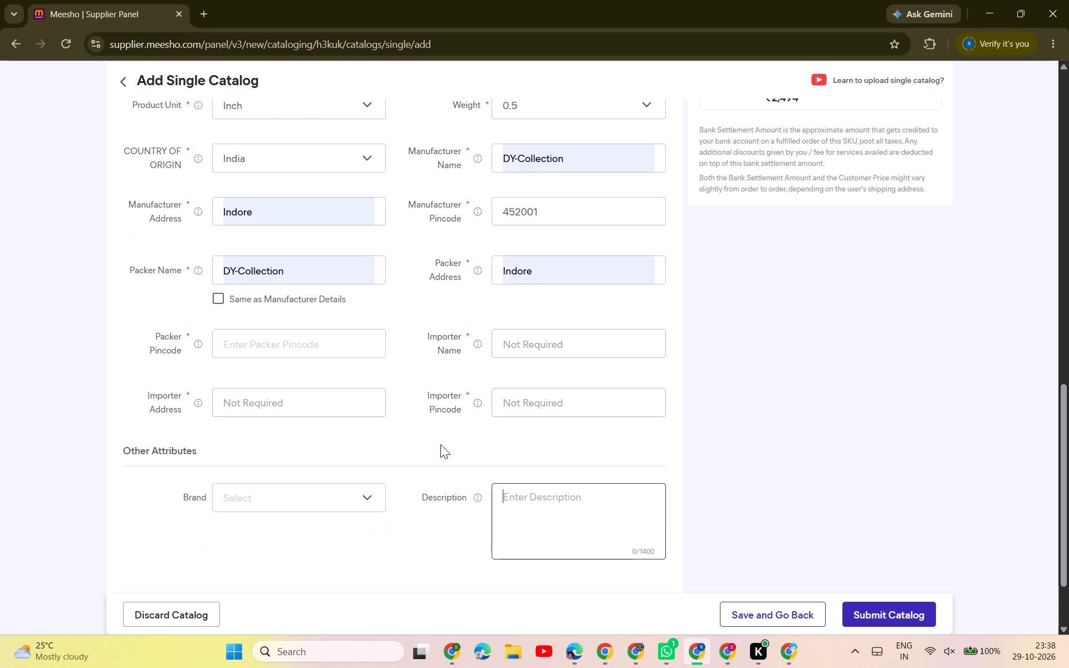
pyautogui.click(516, 508)
pyautogui.hotkey('ctrl', 'v')
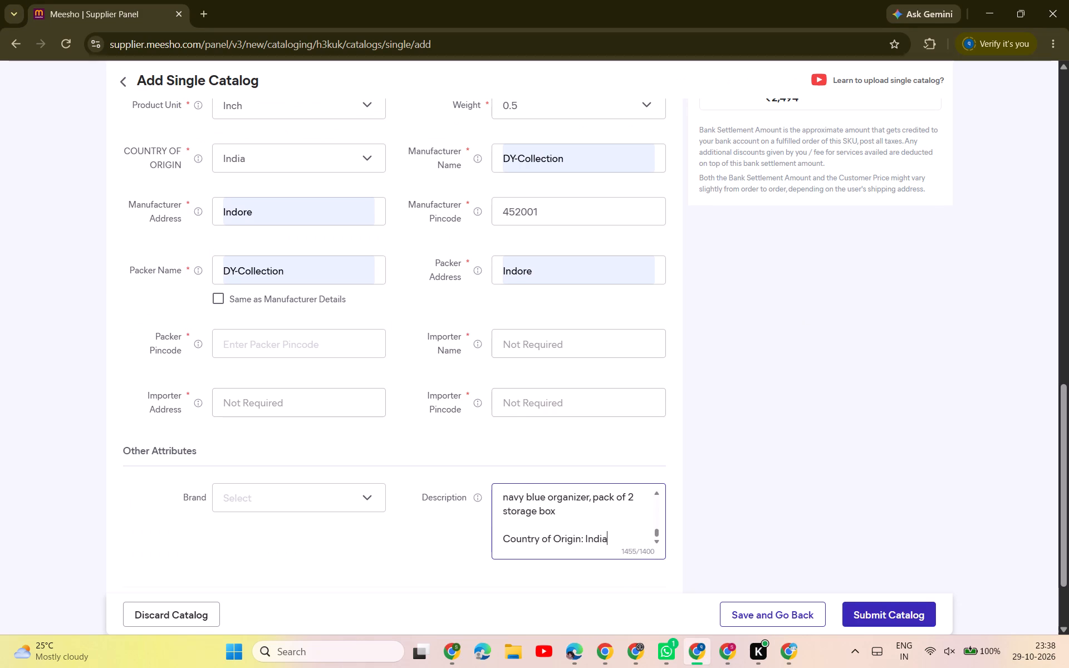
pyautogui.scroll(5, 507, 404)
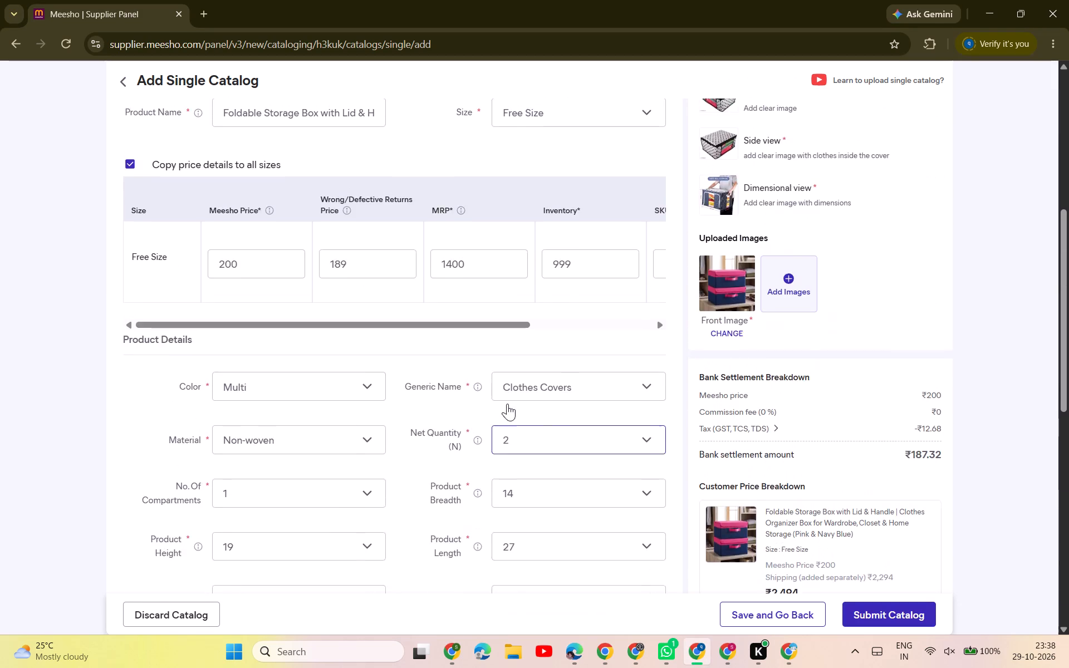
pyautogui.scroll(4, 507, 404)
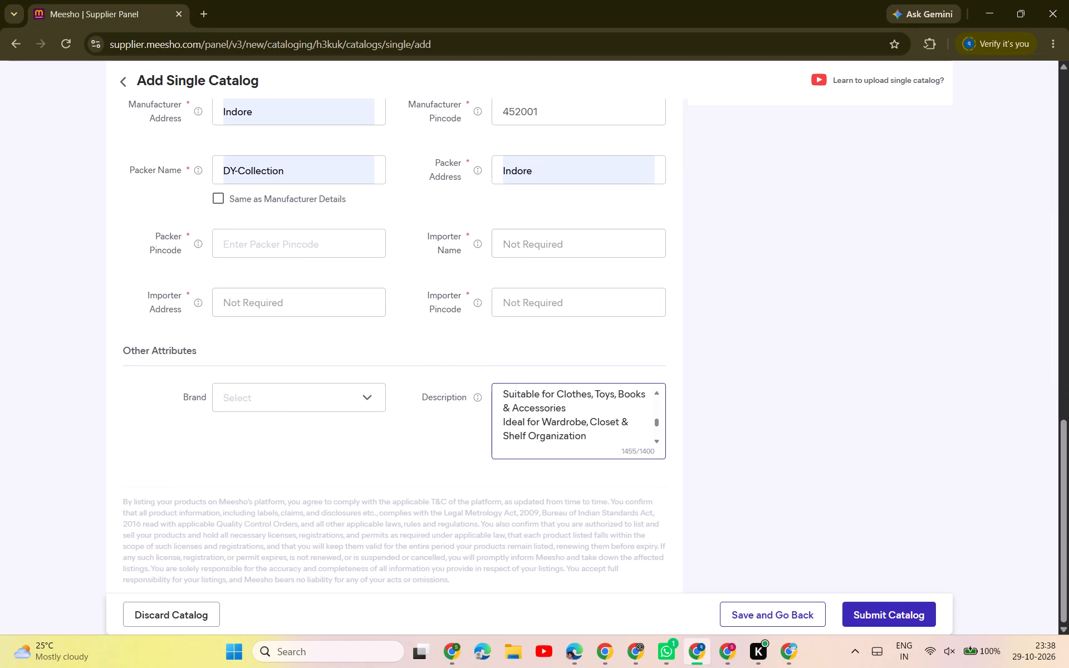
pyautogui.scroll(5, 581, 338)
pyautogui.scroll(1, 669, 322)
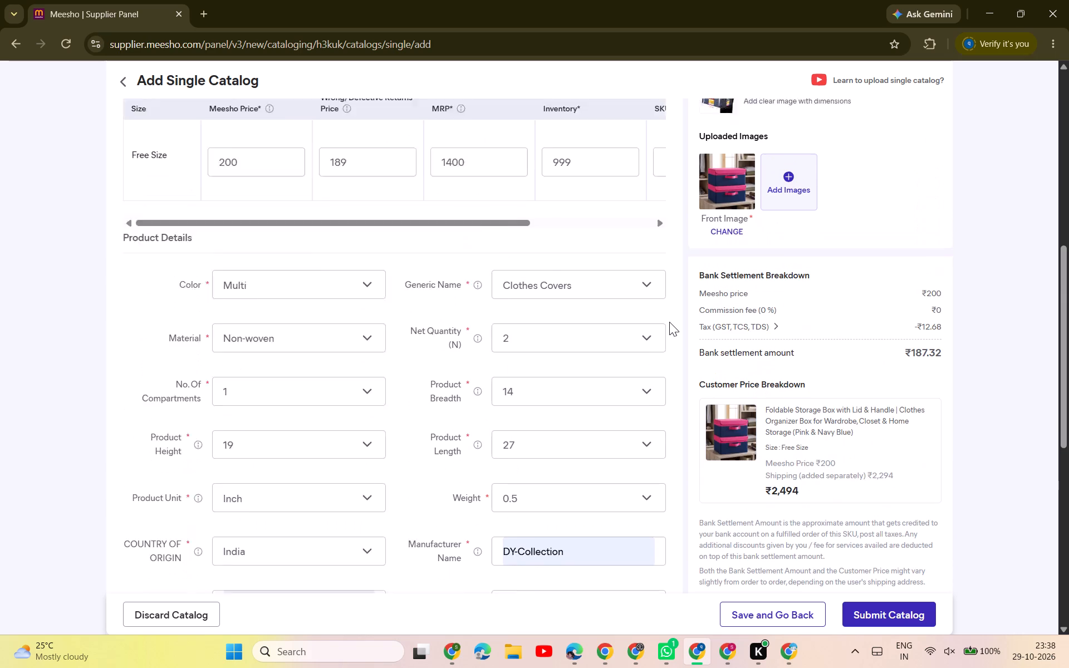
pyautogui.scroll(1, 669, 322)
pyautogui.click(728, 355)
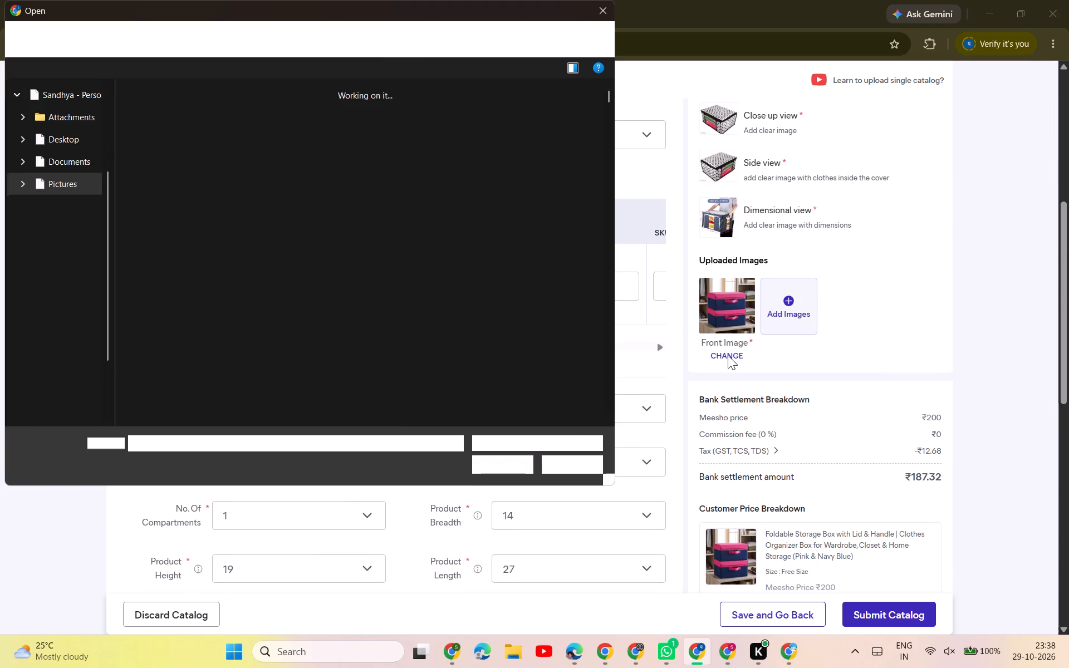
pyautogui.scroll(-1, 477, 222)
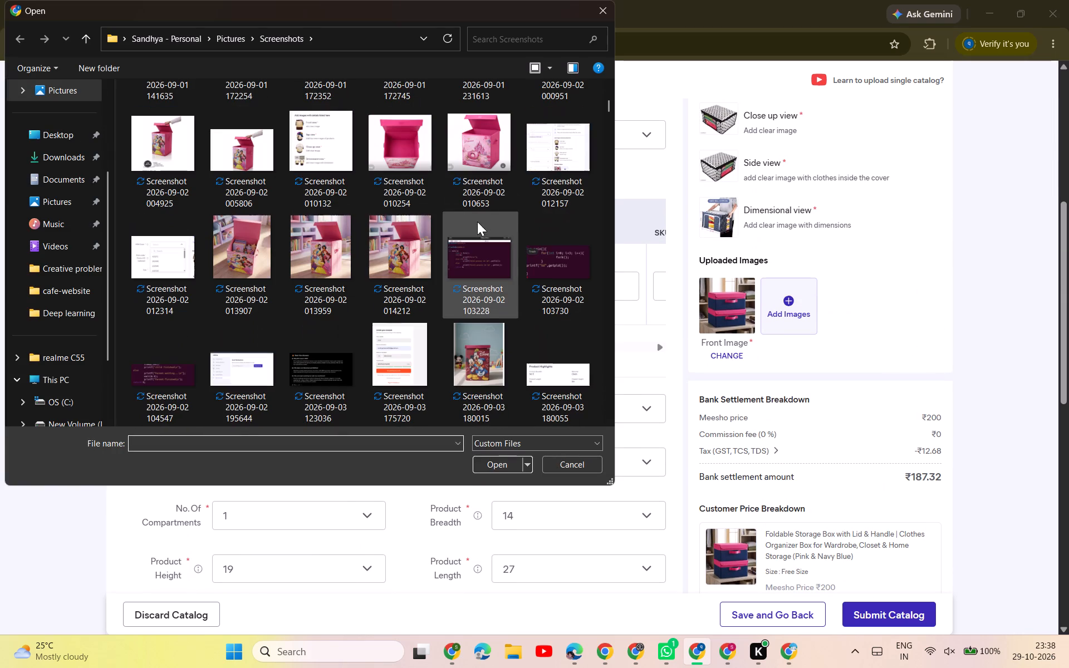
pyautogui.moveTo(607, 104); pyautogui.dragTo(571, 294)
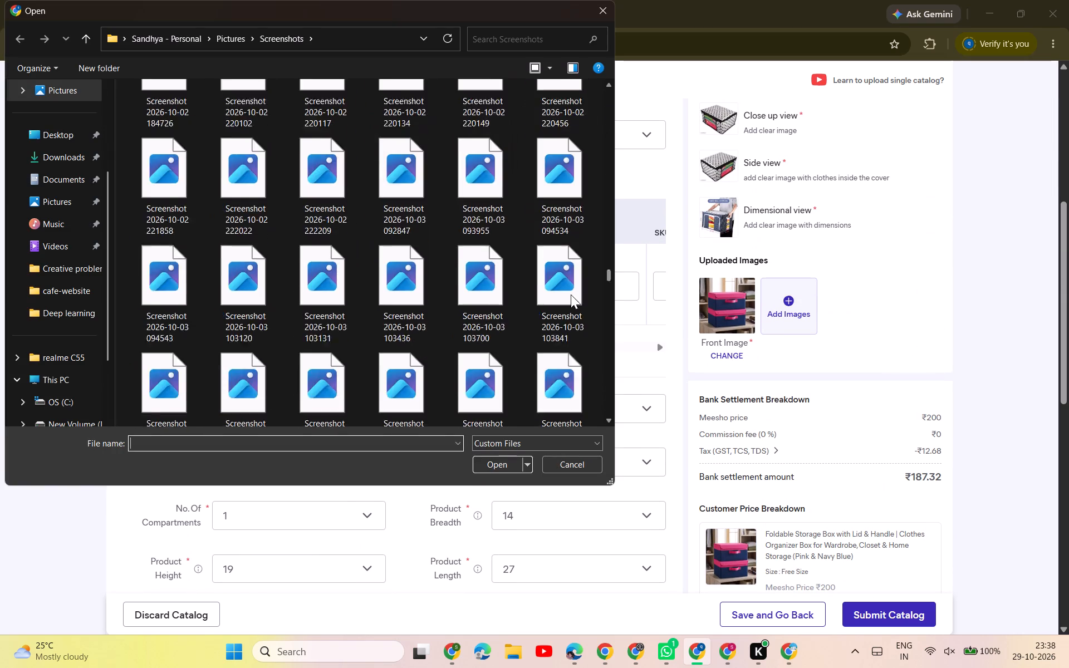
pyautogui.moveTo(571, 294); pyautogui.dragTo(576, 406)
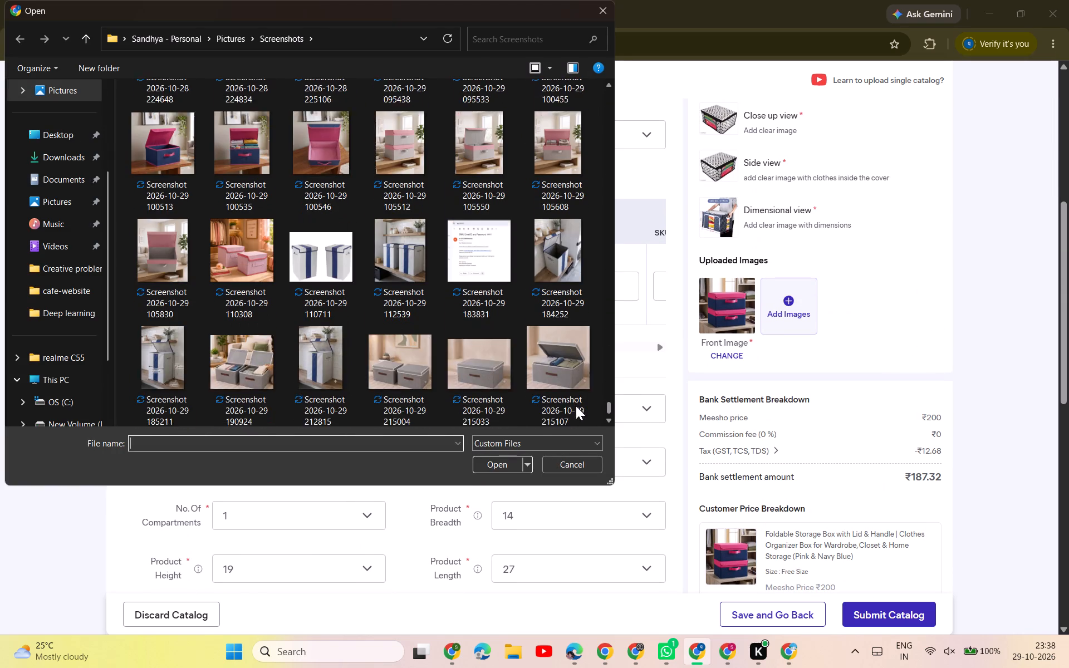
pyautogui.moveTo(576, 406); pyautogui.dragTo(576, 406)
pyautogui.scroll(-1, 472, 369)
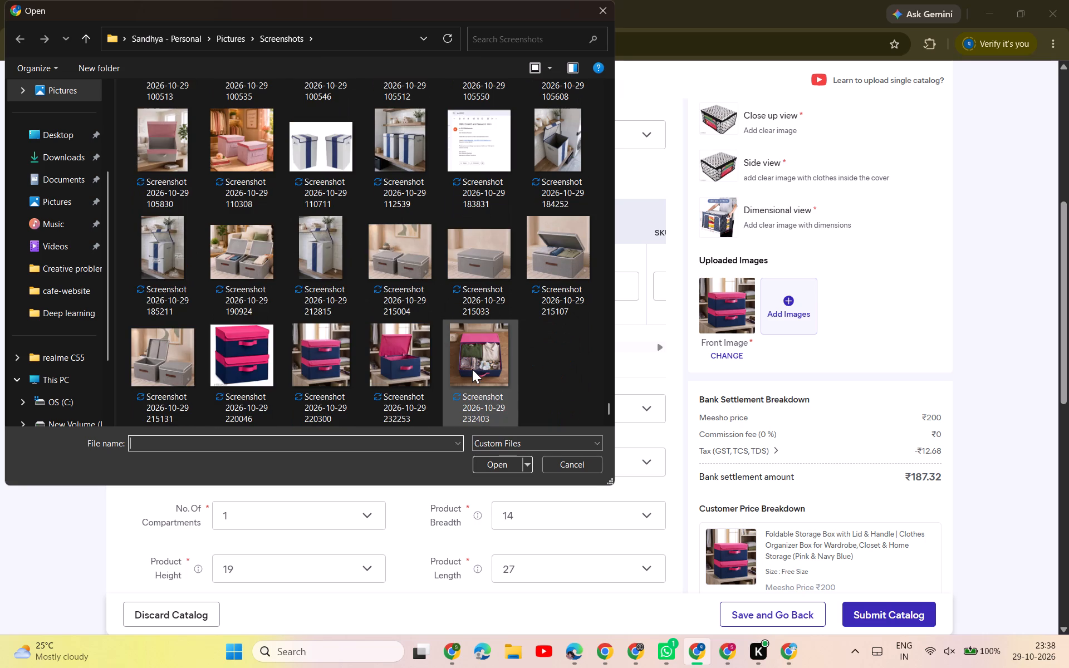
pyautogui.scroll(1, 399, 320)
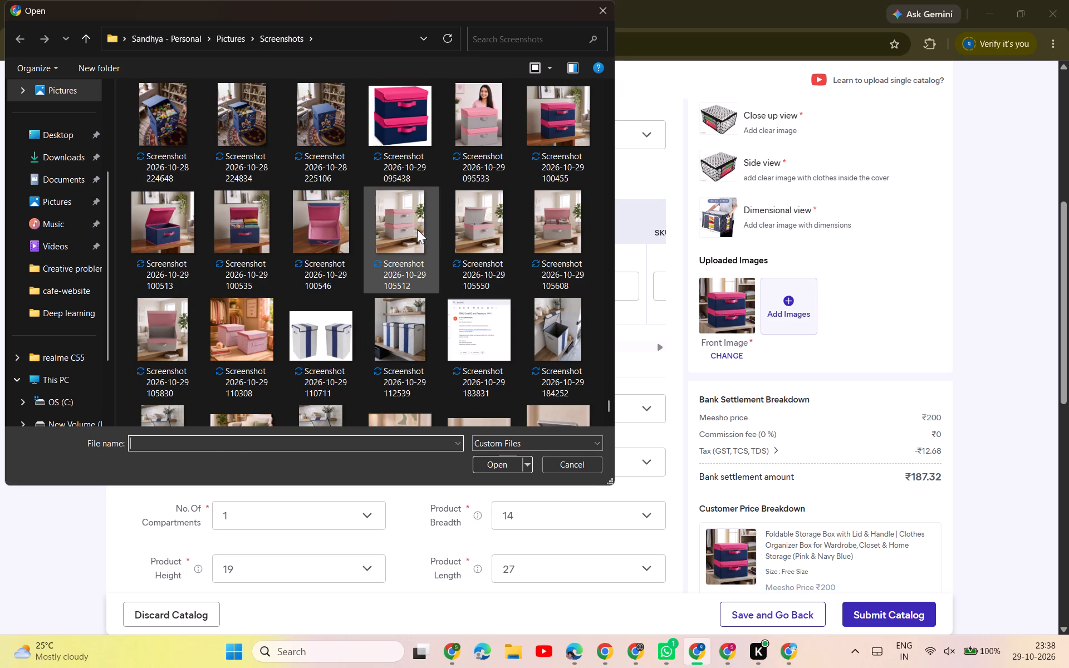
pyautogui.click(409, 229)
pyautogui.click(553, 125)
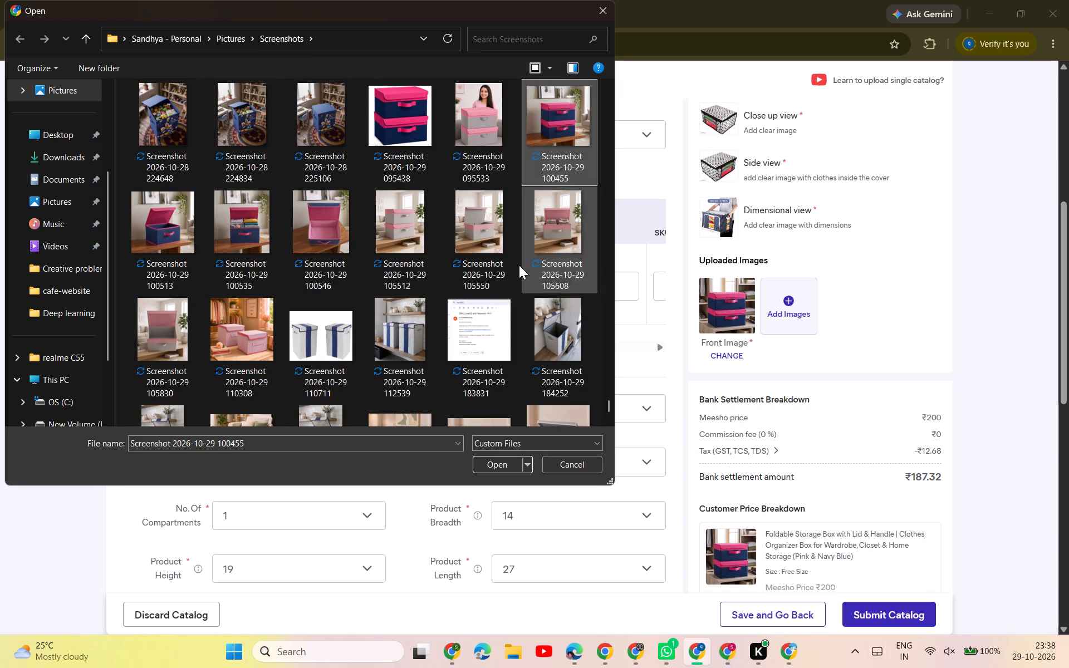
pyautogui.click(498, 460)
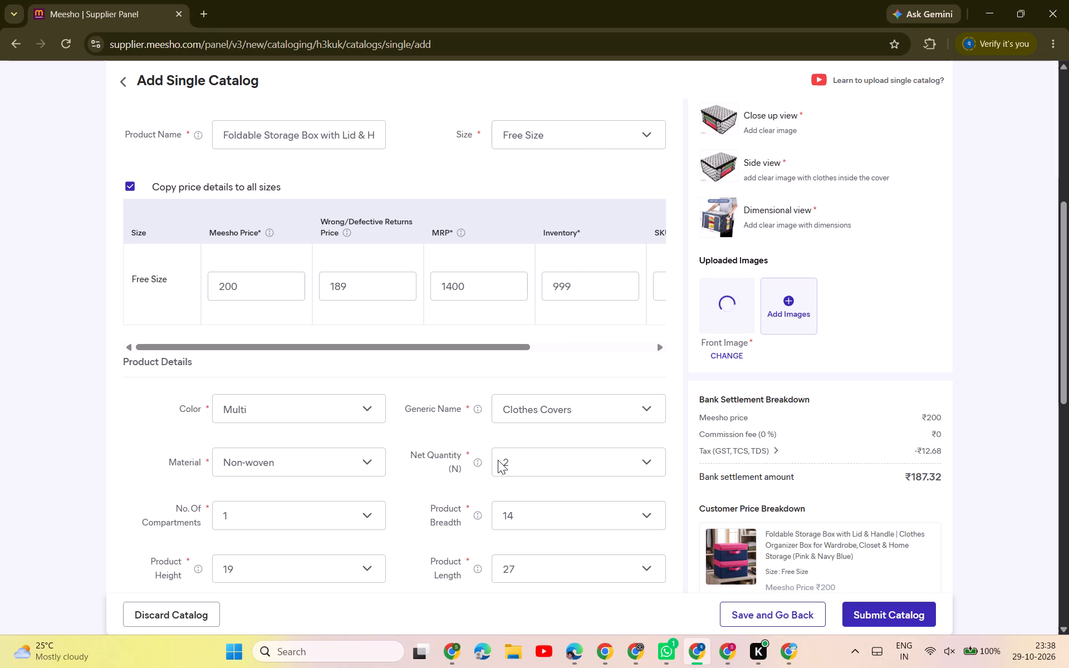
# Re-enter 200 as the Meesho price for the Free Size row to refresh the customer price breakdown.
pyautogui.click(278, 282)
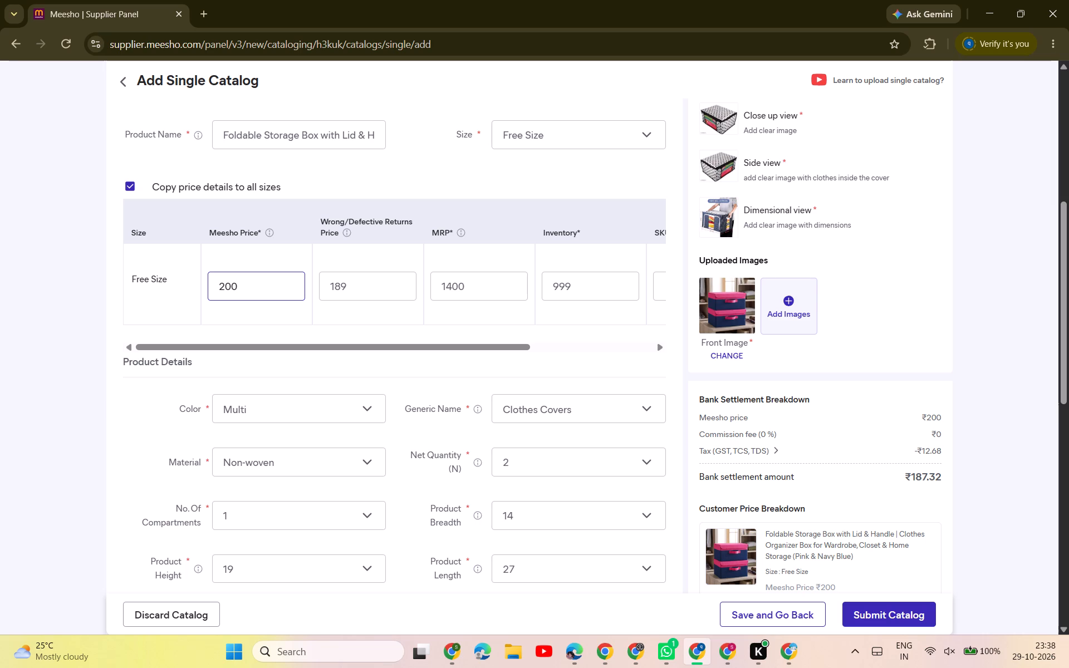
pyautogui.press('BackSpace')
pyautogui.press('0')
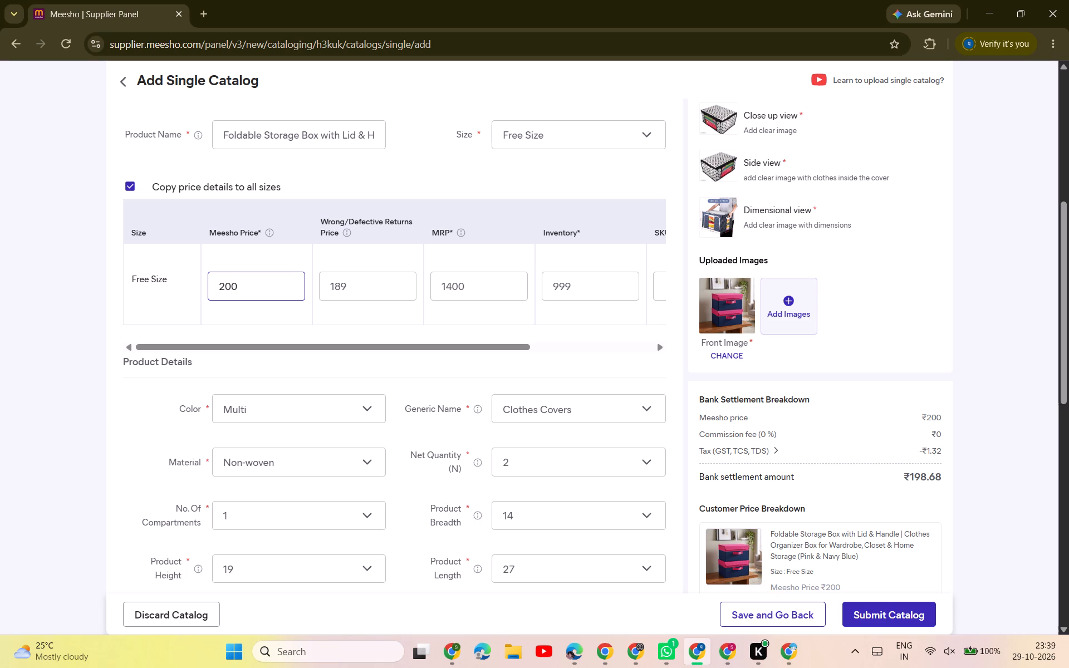
pyautogui.hscroll(1, 546, 371)
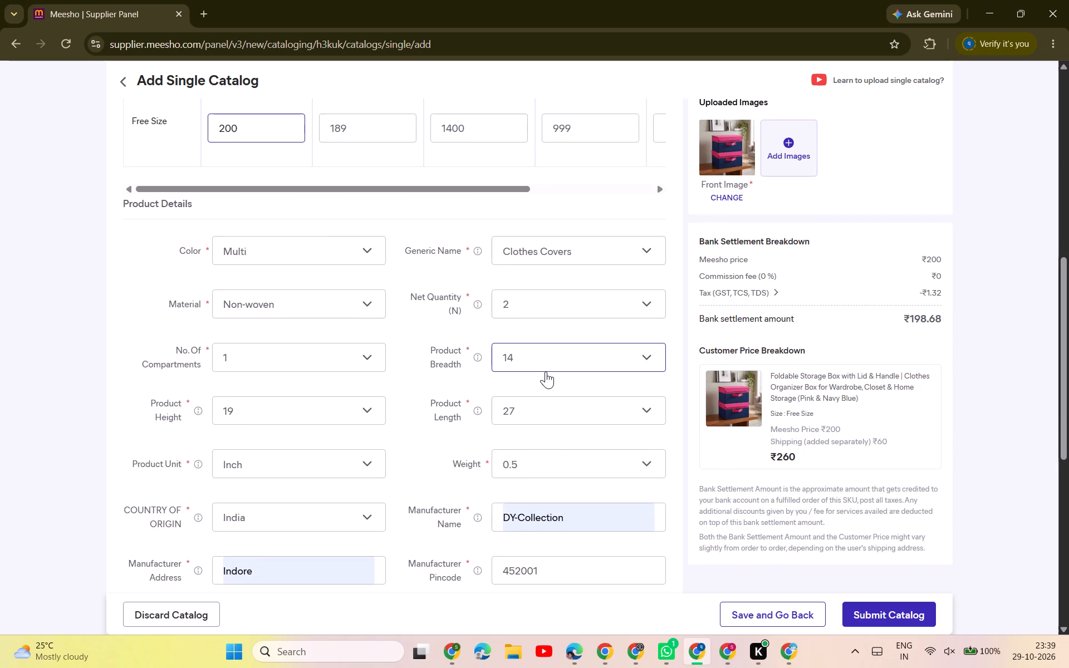
pyautogui.hscroll(1, 546, 371)
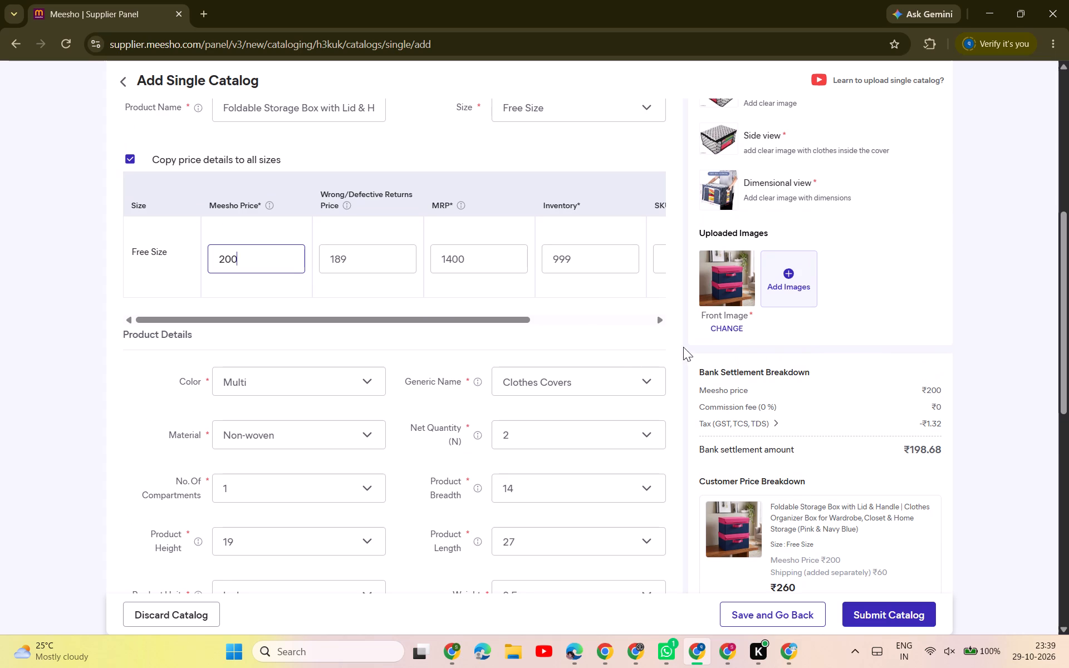
pyautogui.click(784, 286)
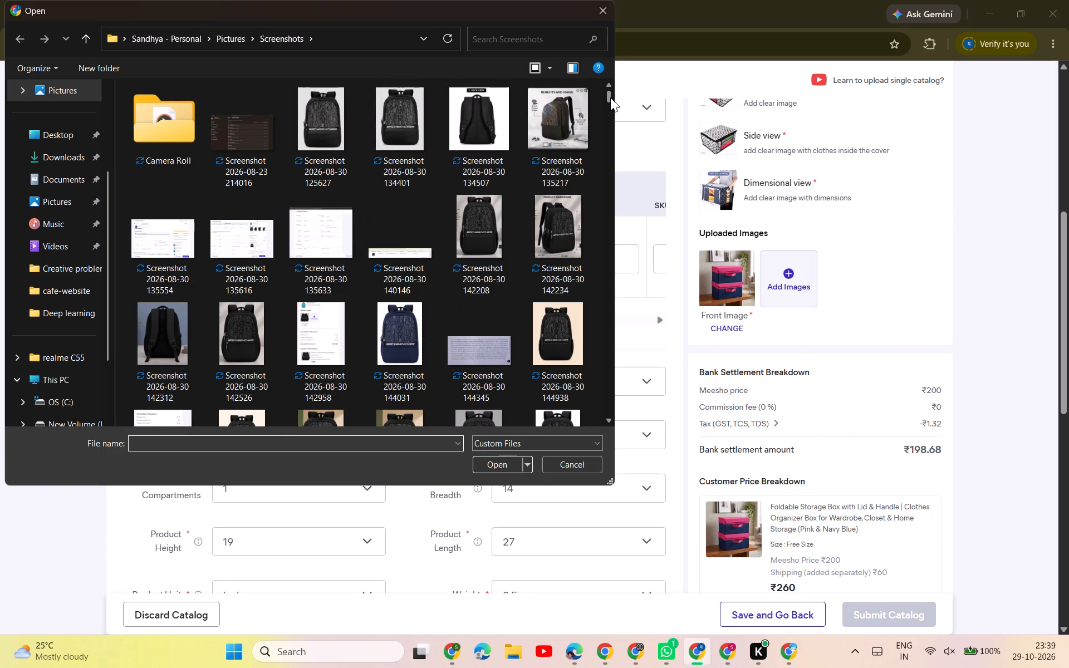
pyautogui.moveTo(610, 97); pyautogui.dragTo(607, 417)
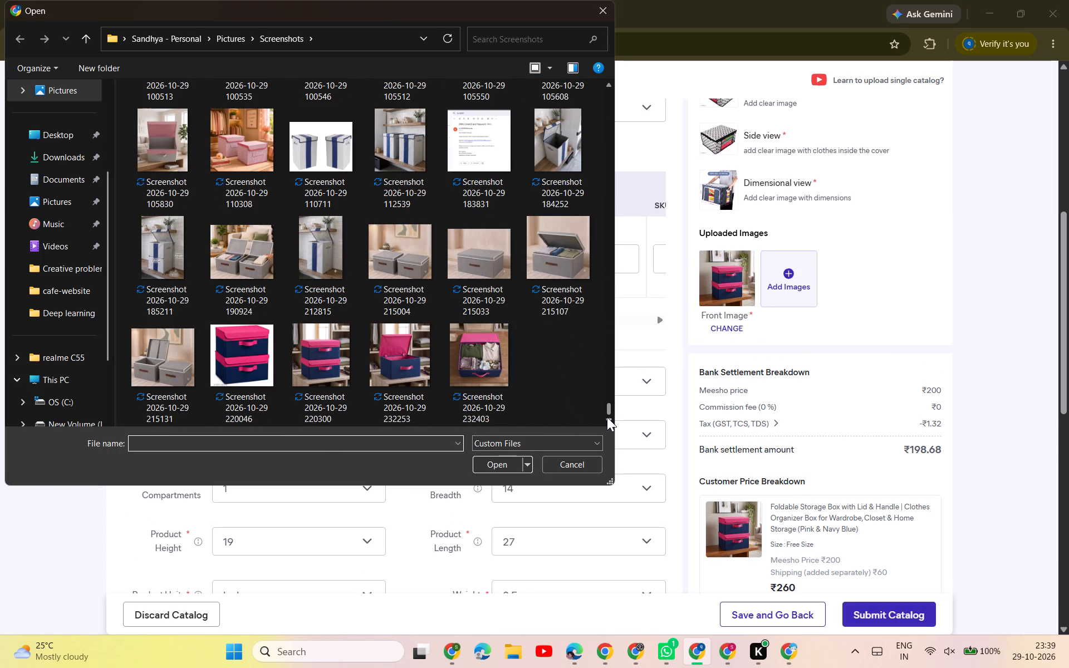
pyautogui.click(321, 354)
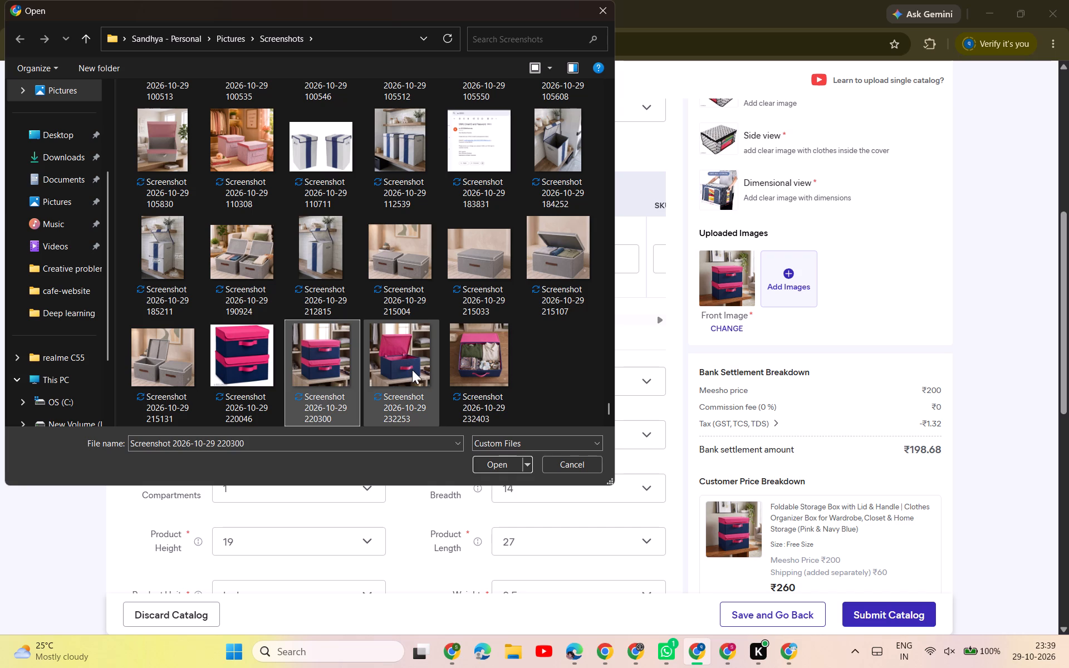
pyautogui.click(412, 370)
pyautogui.keyDown('ctrl'); pyautogui.click(482, 370); pyautogui.keyUp('ctrl')
pyautogui.click(501, 466)
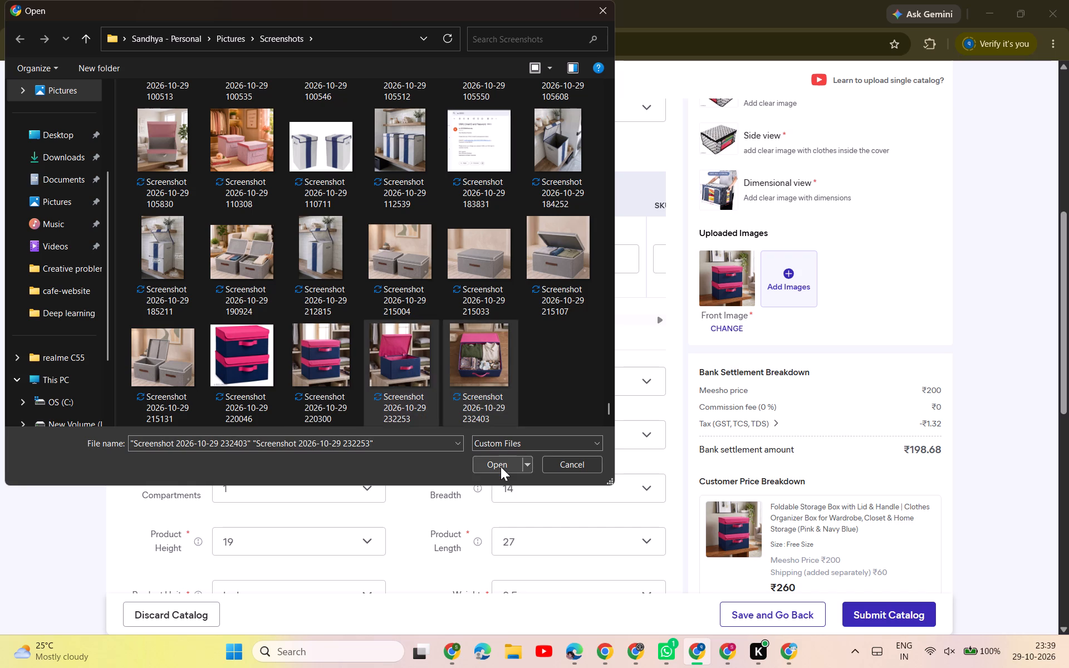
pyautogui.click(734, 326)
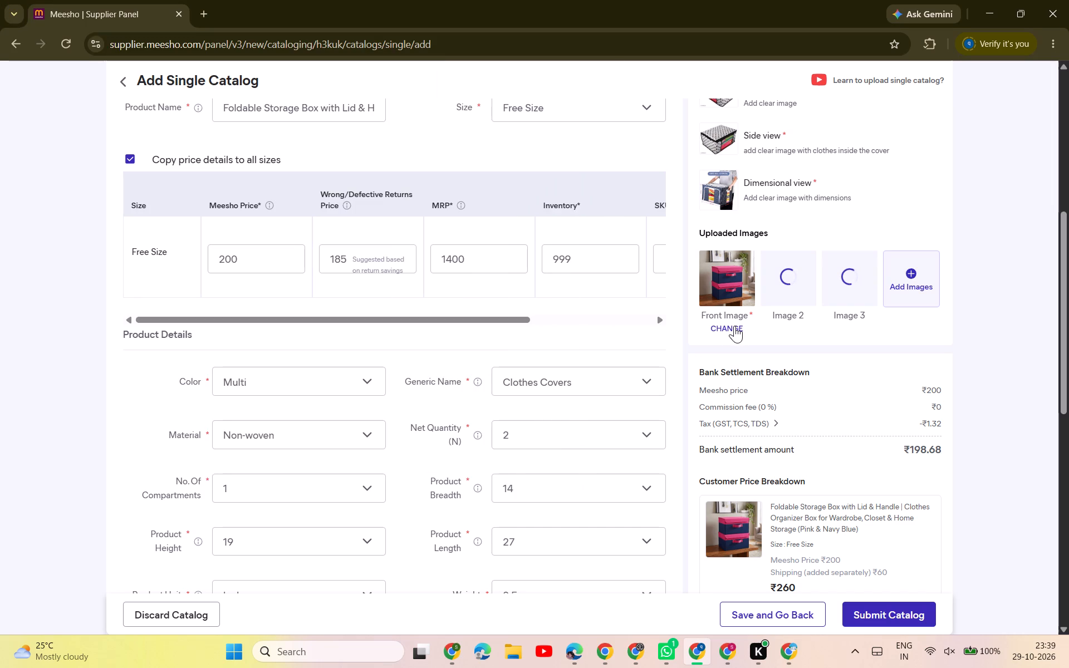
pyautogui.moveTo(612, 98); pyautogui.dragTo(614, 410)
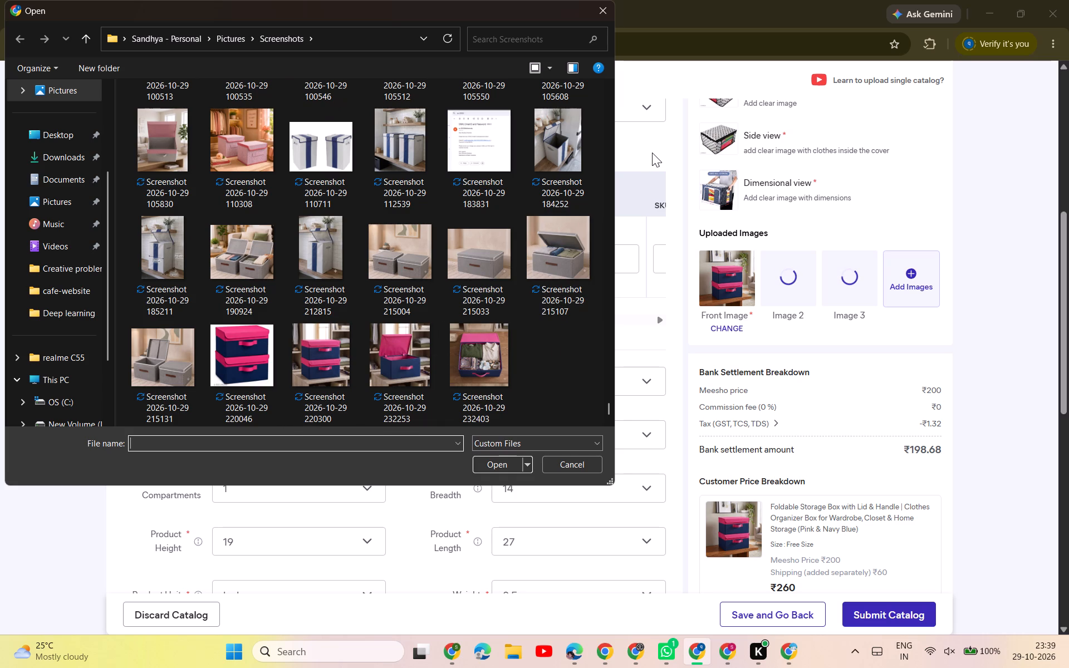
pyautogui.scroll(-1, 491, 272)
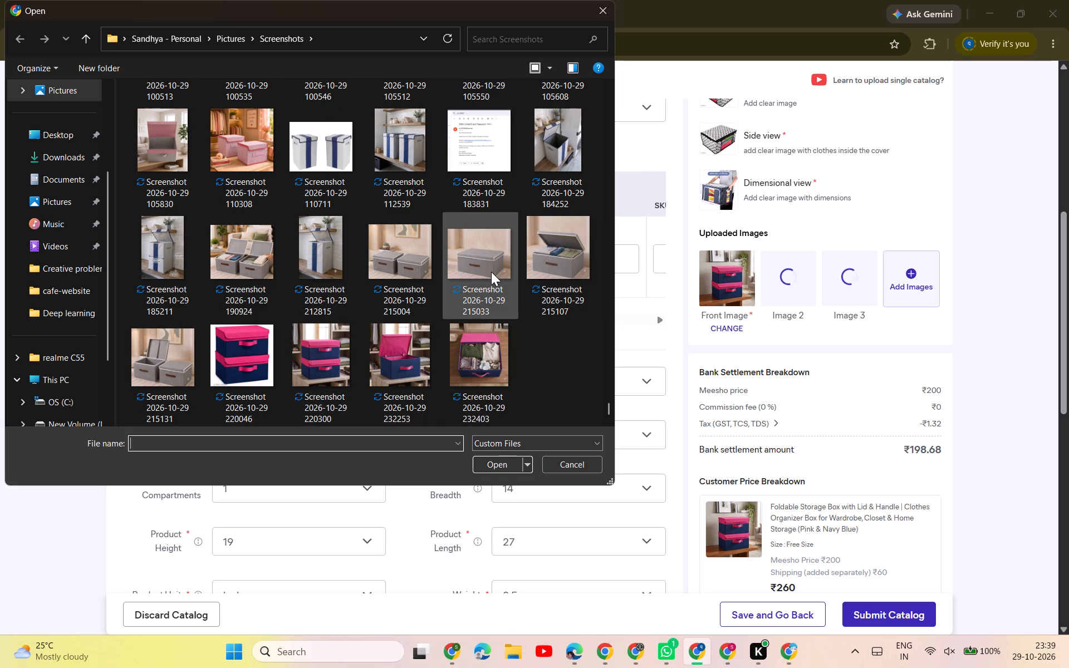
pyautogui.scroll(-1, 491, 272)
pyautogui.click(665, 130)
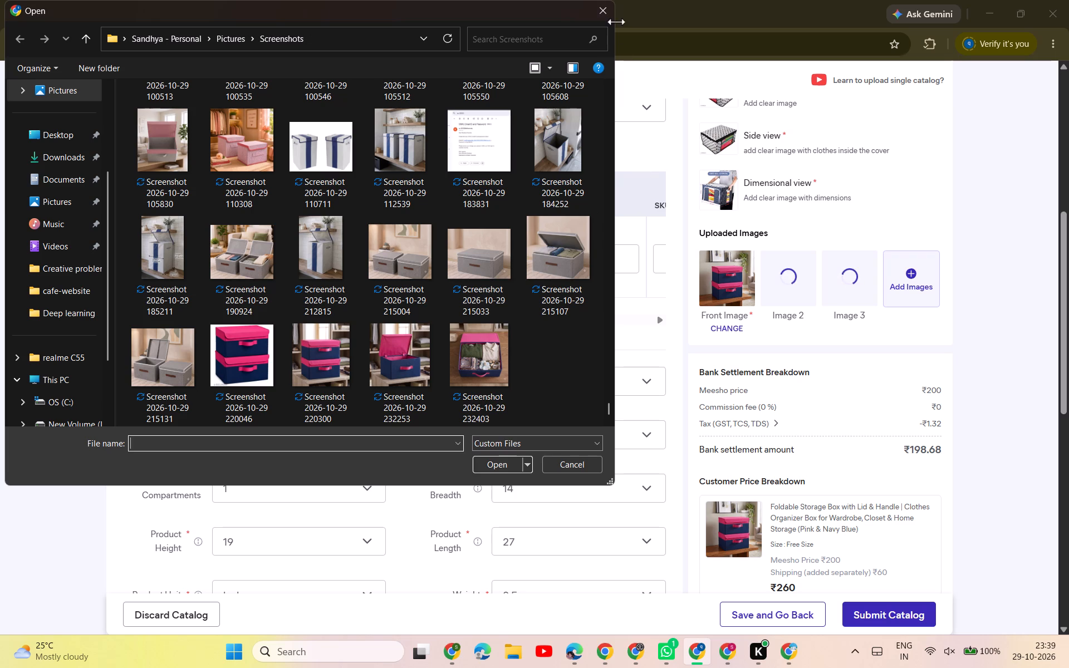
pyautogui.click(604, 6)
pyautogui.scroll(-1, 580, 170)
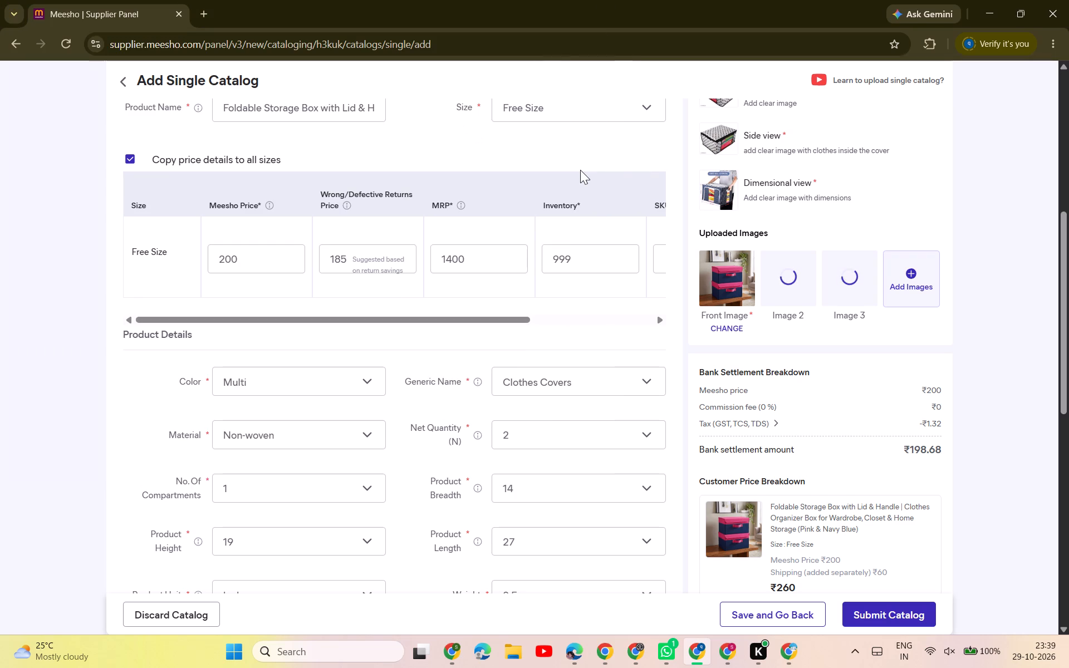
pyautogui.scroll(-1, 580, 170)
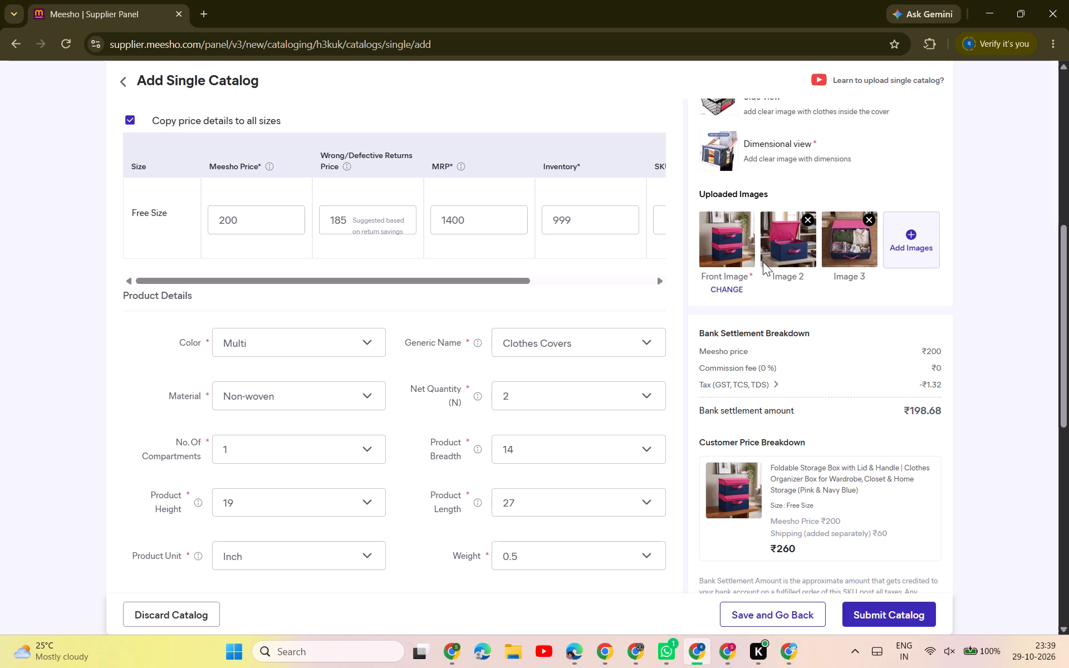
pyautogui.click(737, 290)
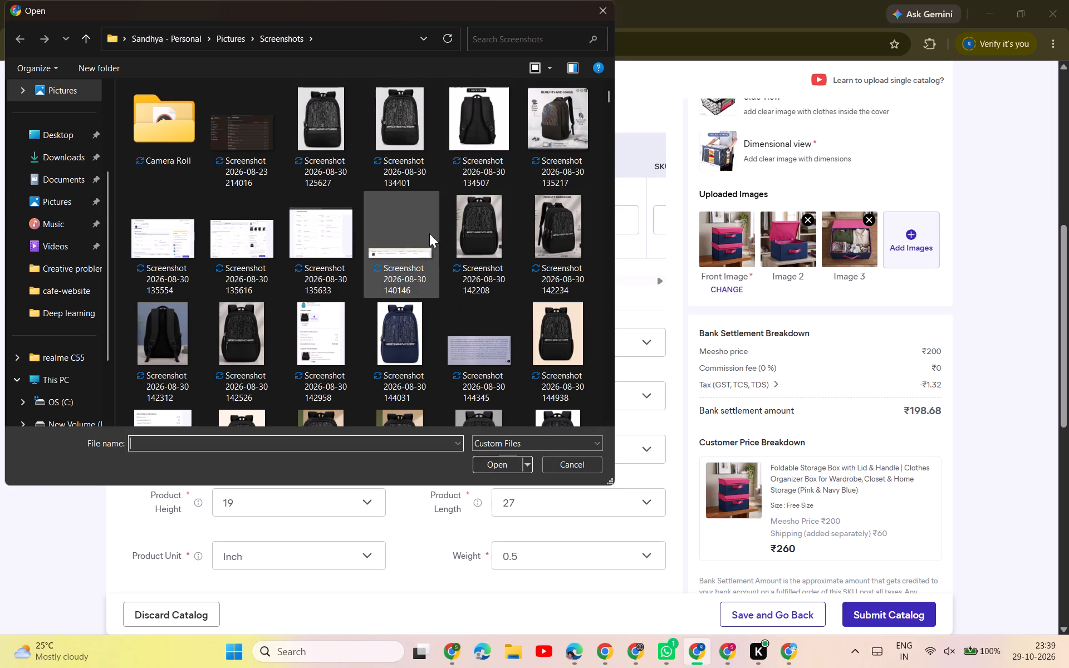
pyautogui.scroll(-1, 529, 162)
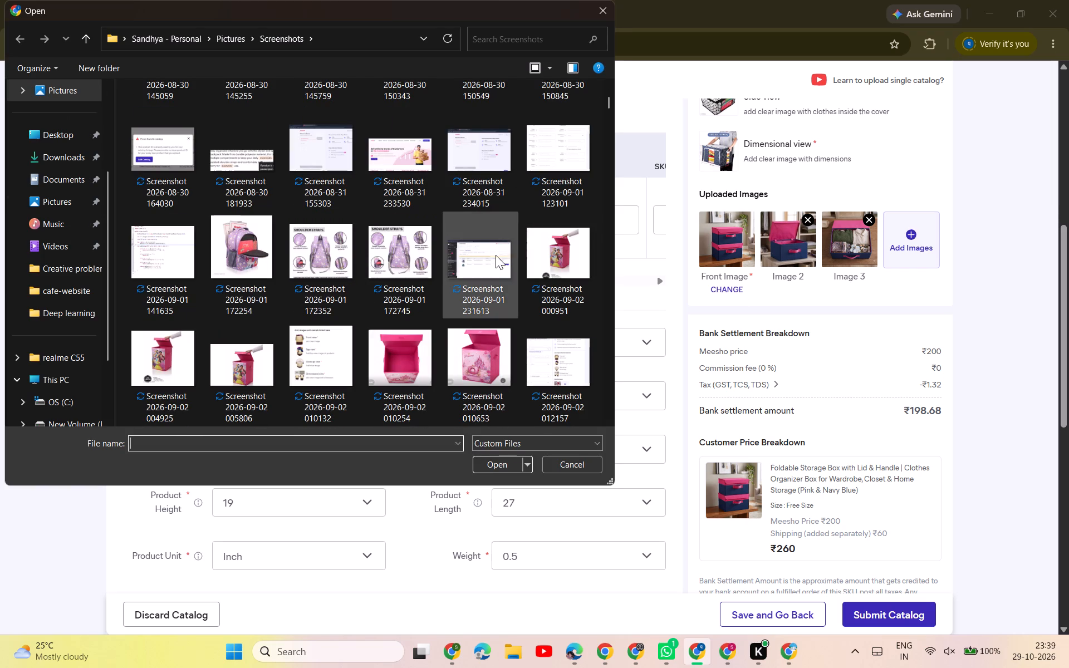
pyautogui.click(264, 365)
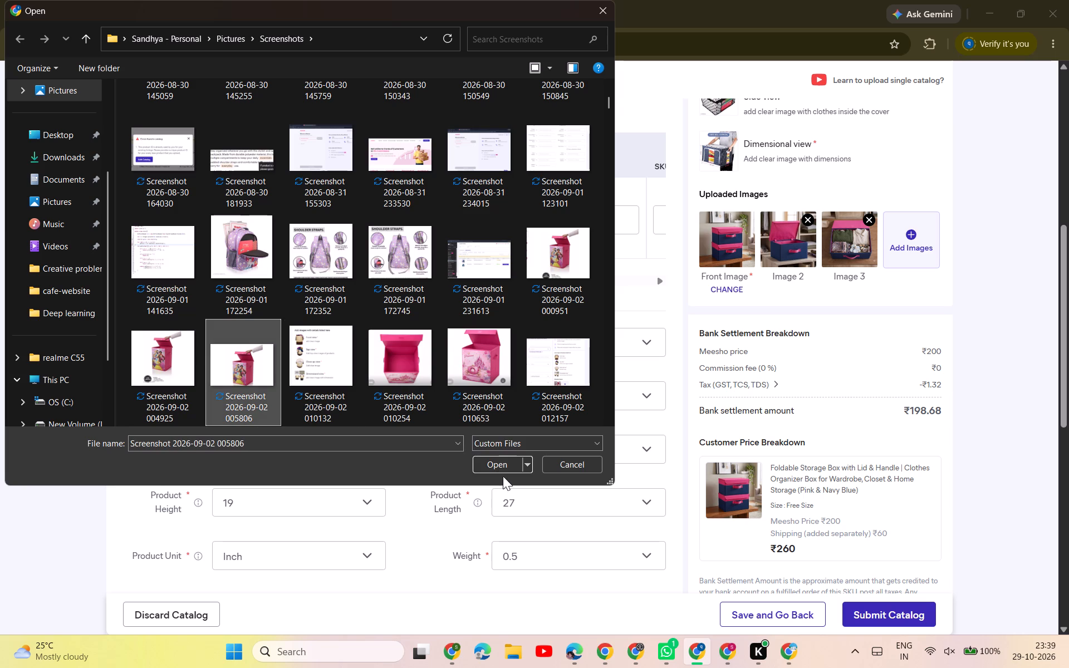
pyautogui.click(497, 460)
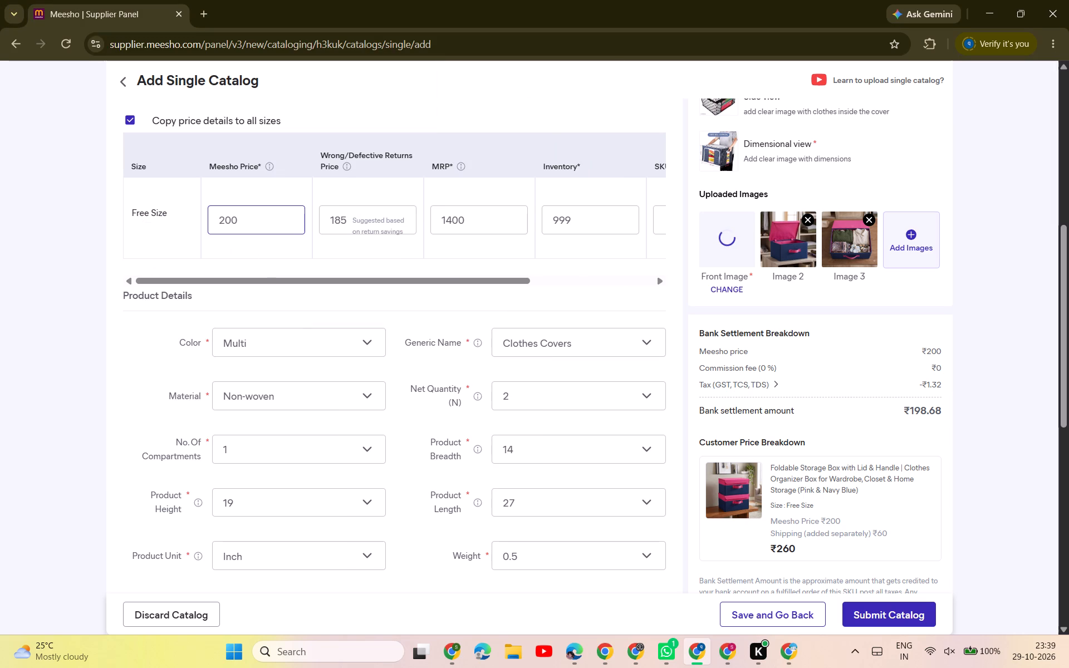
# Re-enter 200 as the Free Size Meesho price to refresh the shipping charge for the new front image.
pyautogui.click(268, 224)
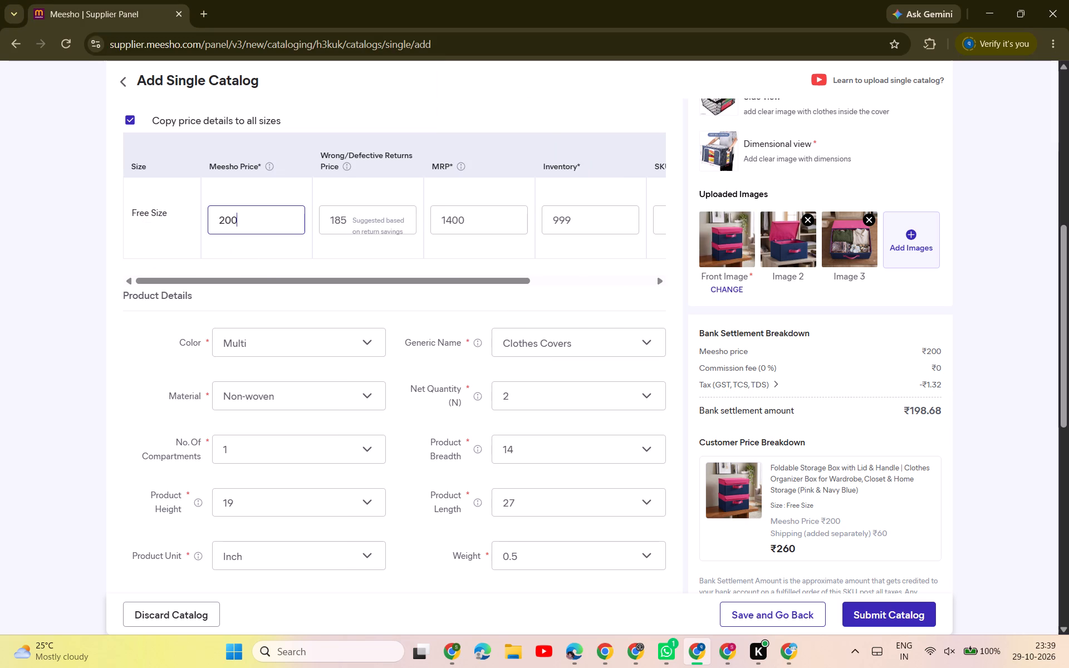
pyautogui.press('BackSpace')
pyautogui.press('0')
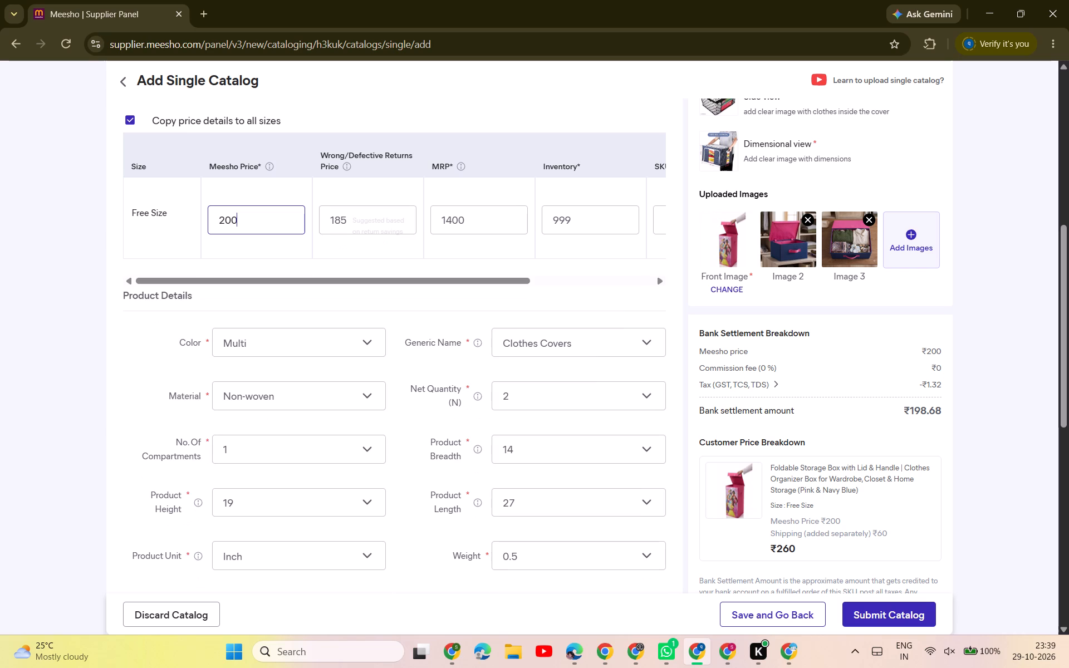
pyautogui.click(728, 286)
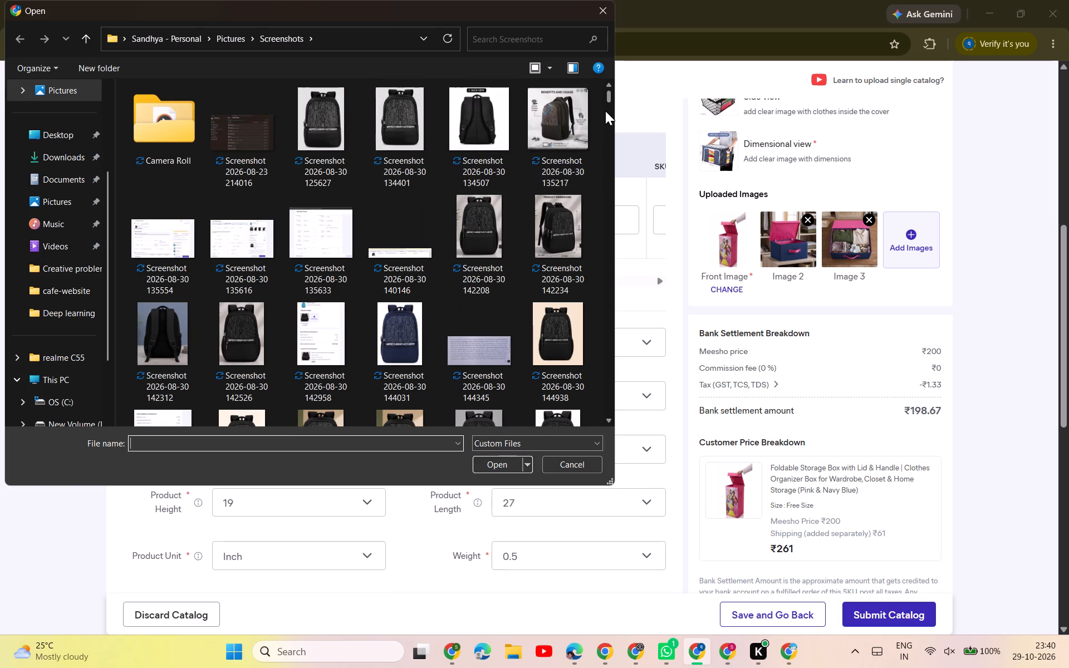
pyautogui.moveTo(606, 94); pyautogui.dragTo(587, 284)
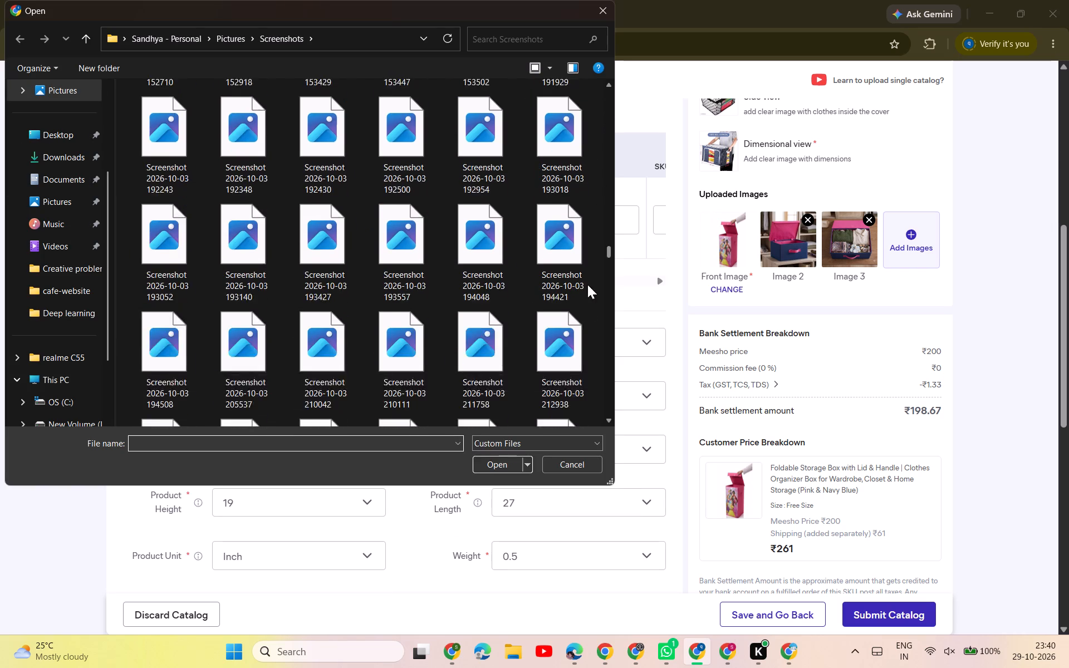
pyautogui.moveTo(587, 284); pyautogui.dragTo(585, 408)
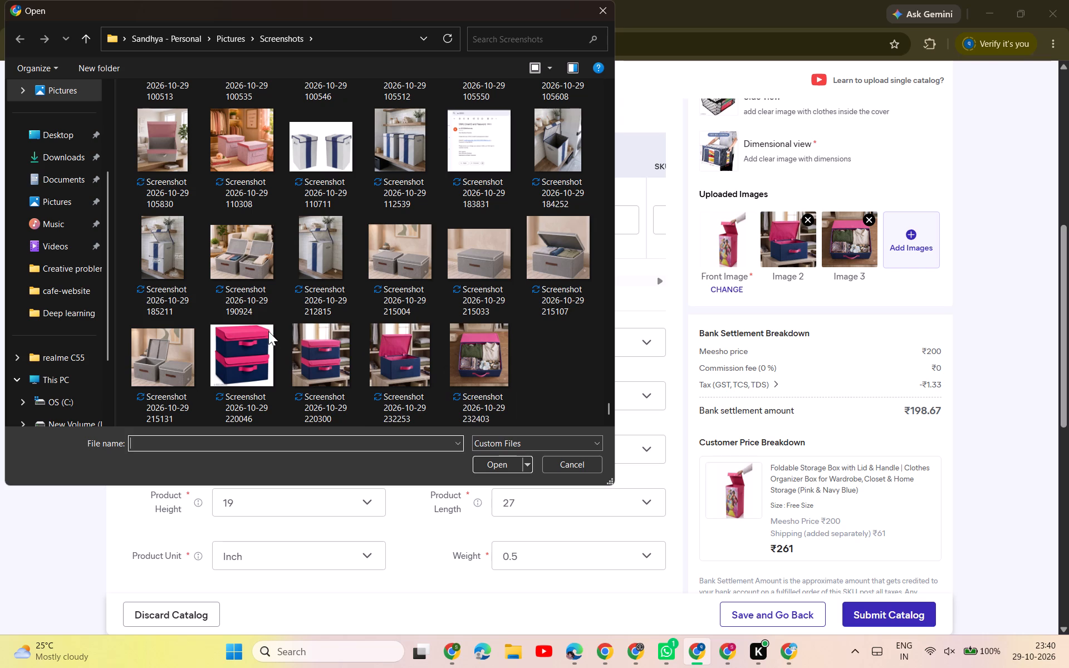
pyautogui.click(325, 350)
pyautogui.click(495, 458)
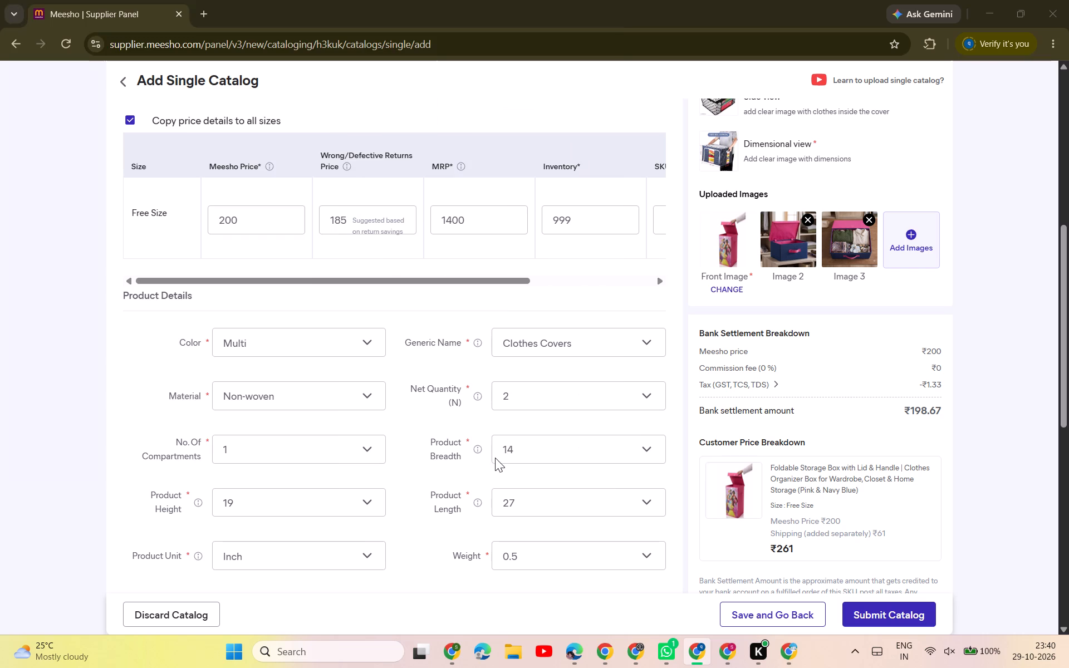
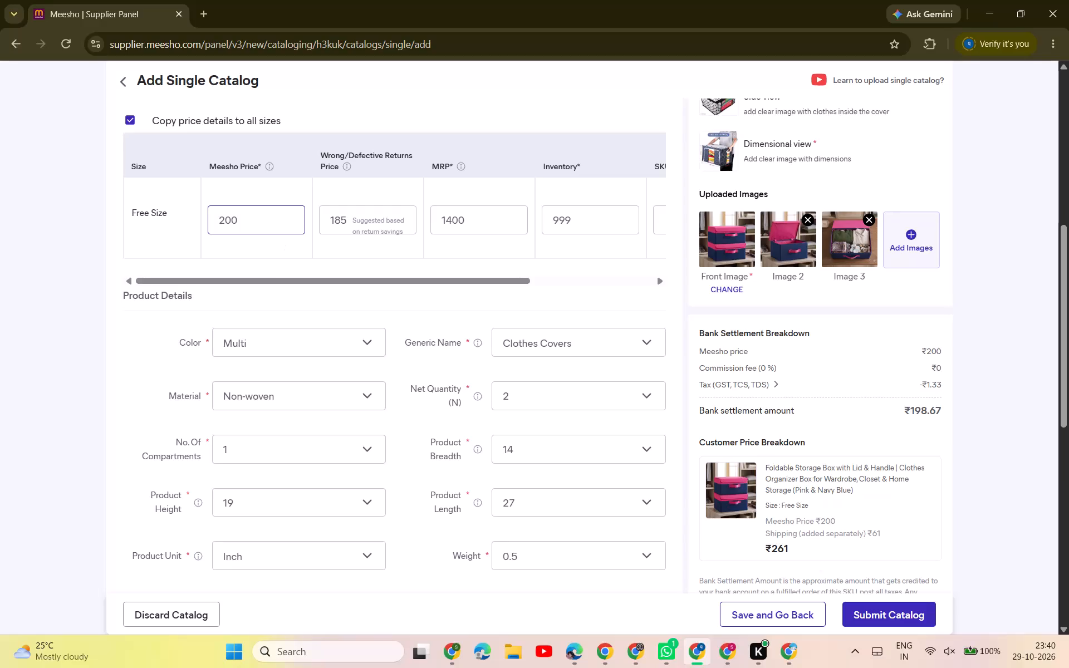
# Re-enter 200 as the Free Size Meesho price to refresh the shipping charge for the stacked-boxes front image.
pyautogui.press('BackSpace')
pyautogui.press('0')
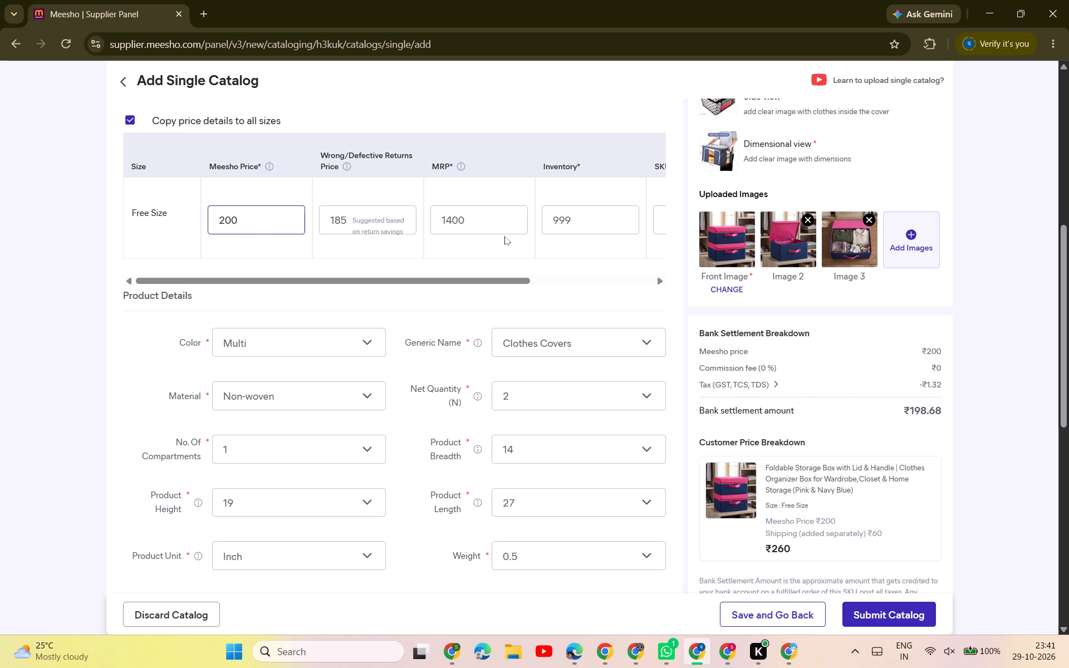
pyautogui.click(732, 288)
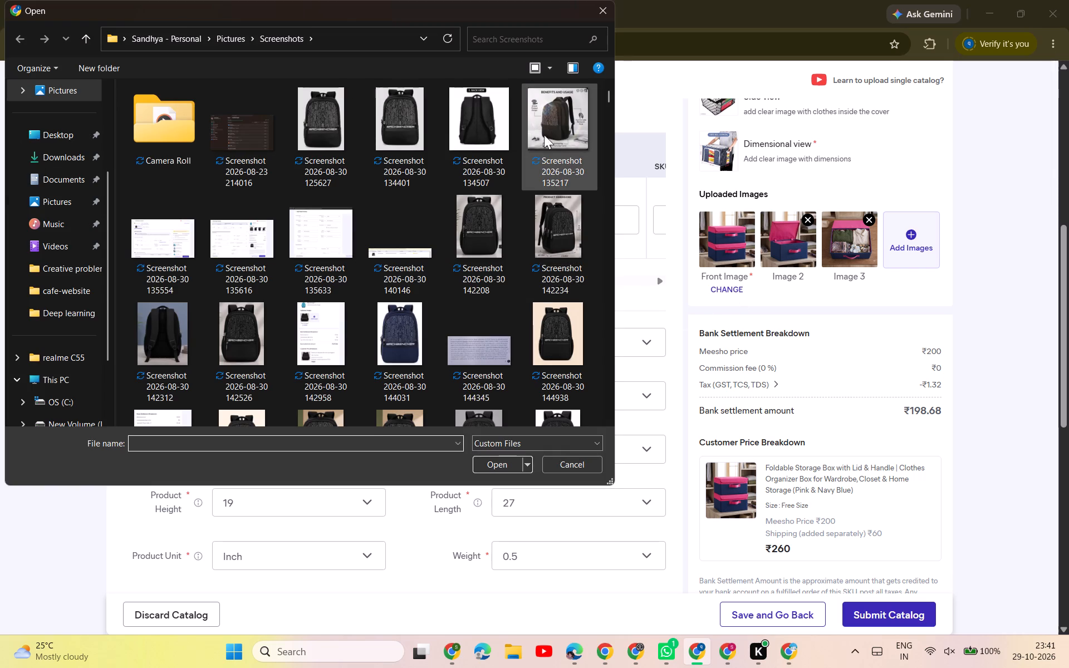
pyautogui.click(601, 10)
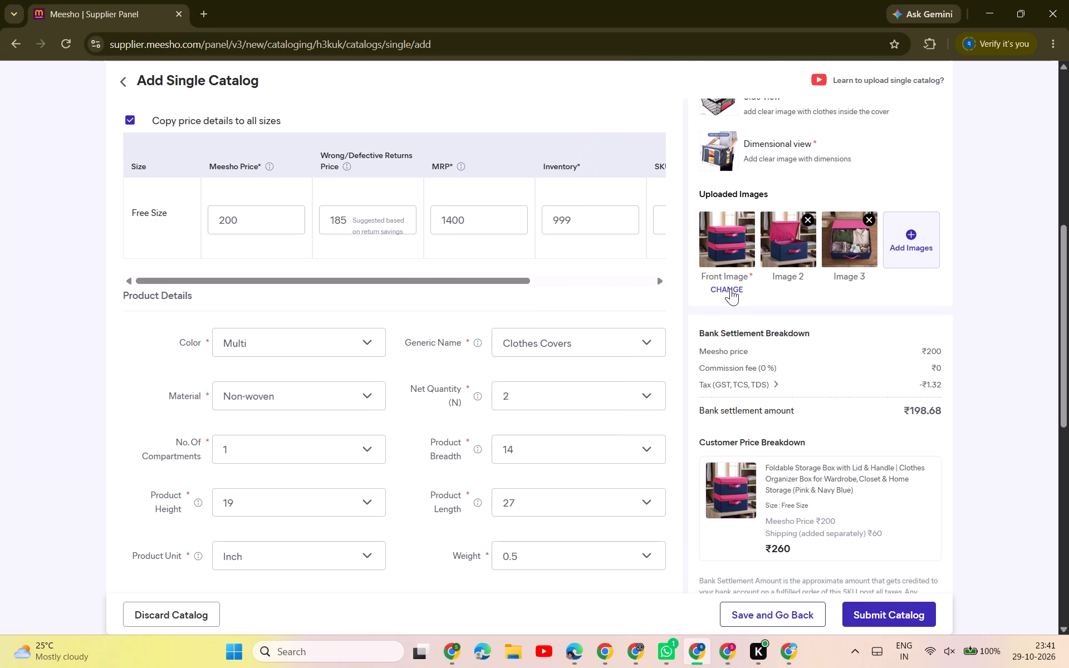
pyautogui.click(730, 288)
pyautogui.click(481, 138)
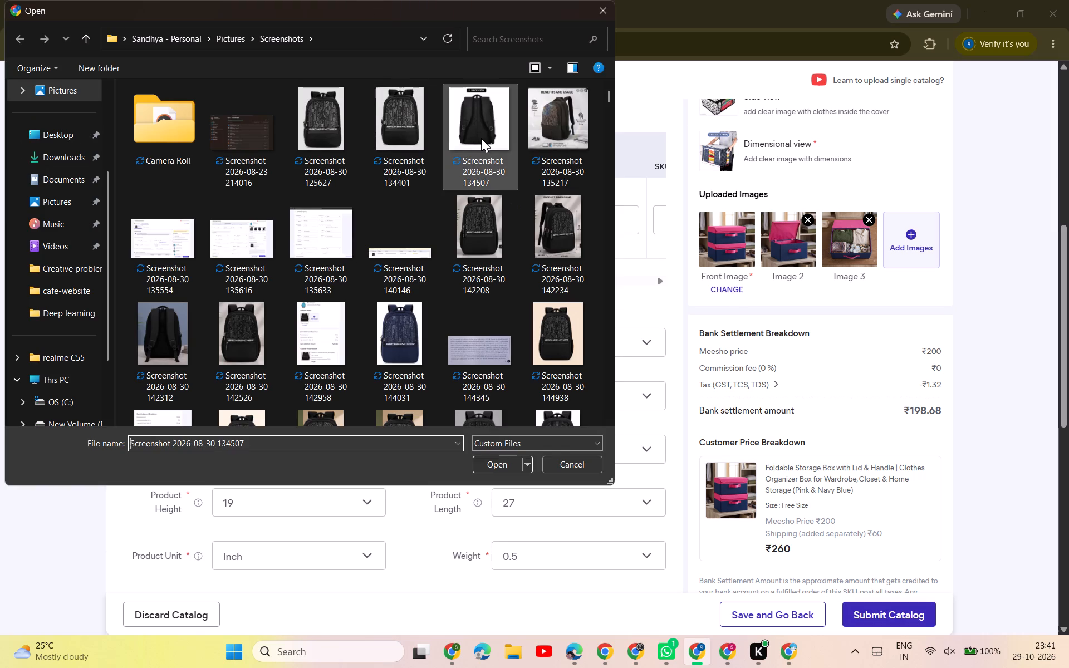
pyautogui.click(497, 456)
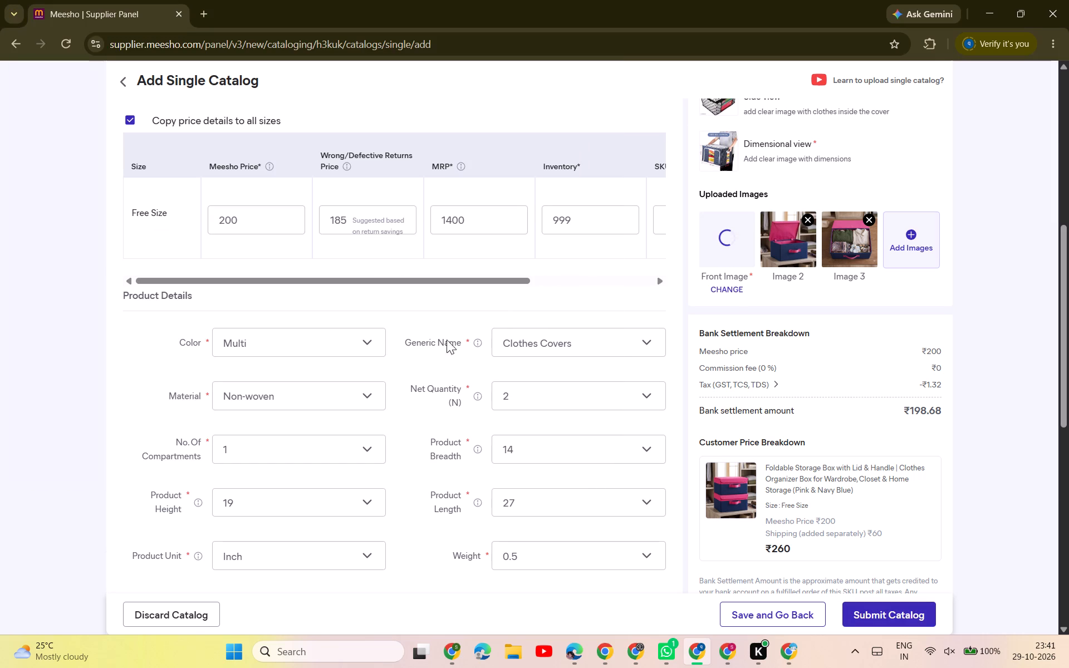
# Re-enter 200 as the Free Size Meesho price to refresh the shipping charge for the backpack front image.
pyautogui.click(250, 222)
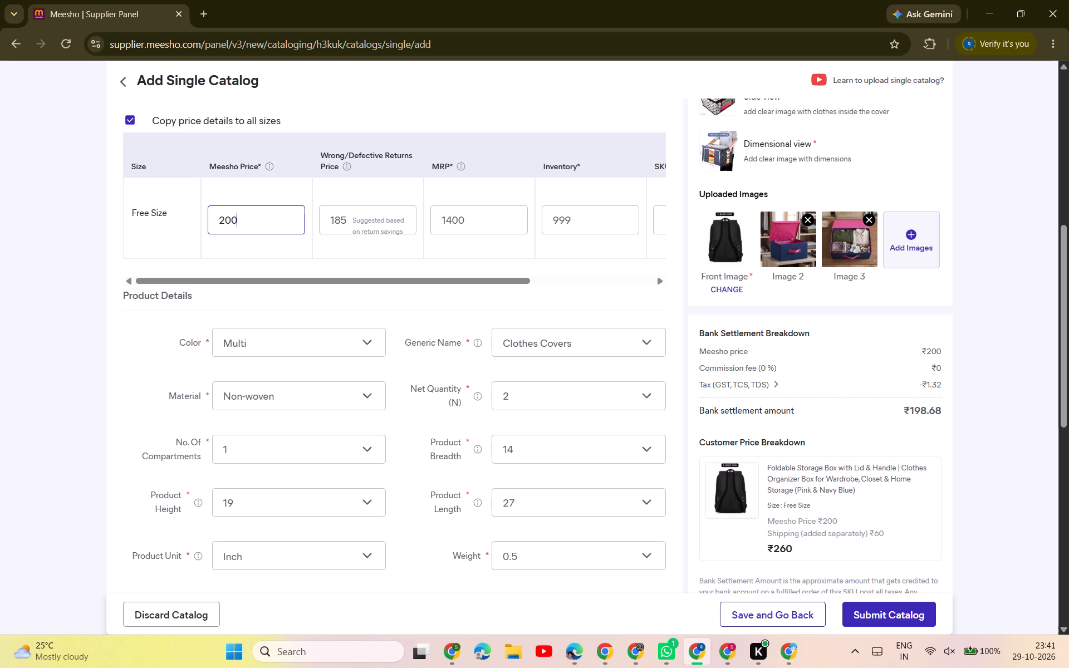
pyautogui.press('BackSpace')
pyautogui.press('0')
pyautogui.click(723, 291)
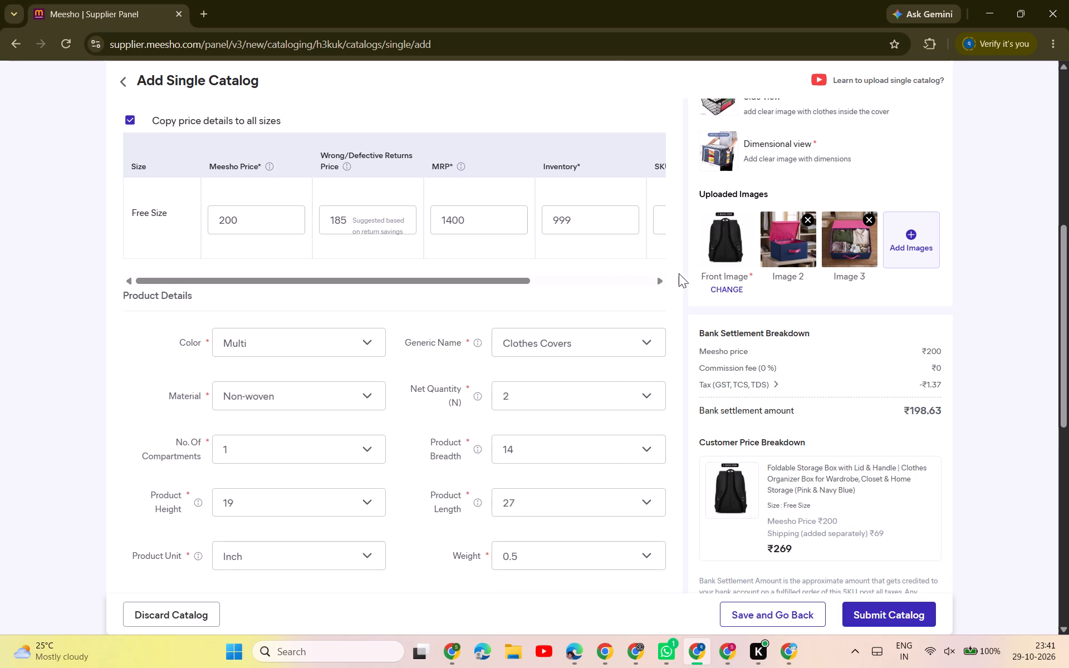
pyautogui.moveTo(609, 94); pyautogui.dragTo(616, 410)
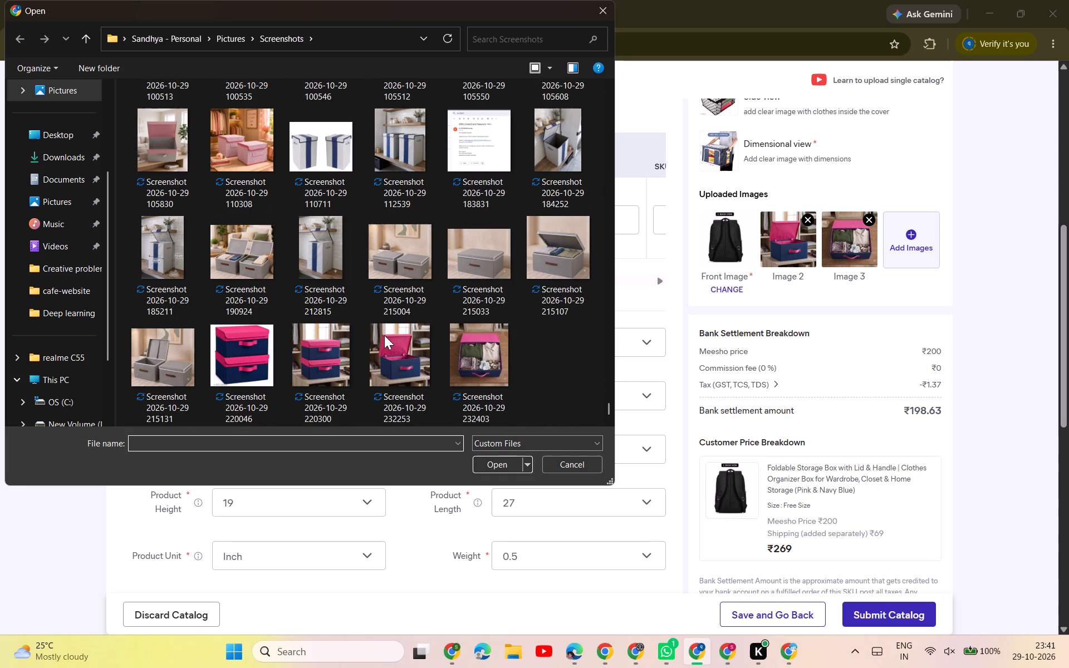
pyautogui.click(318, 339)
pyautogui.click(489, 463)
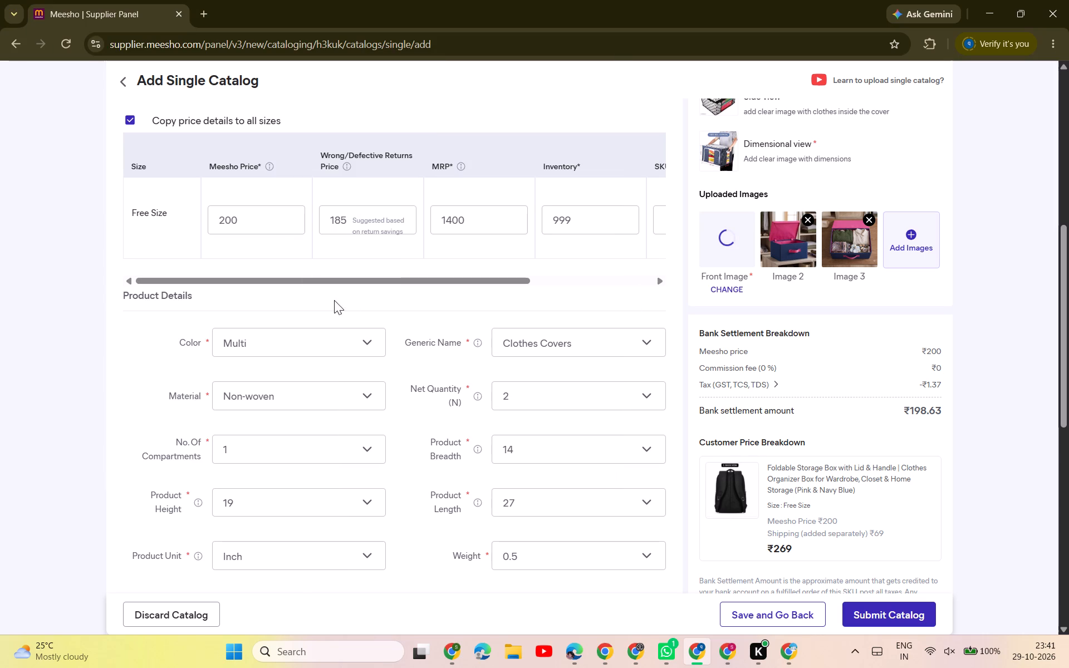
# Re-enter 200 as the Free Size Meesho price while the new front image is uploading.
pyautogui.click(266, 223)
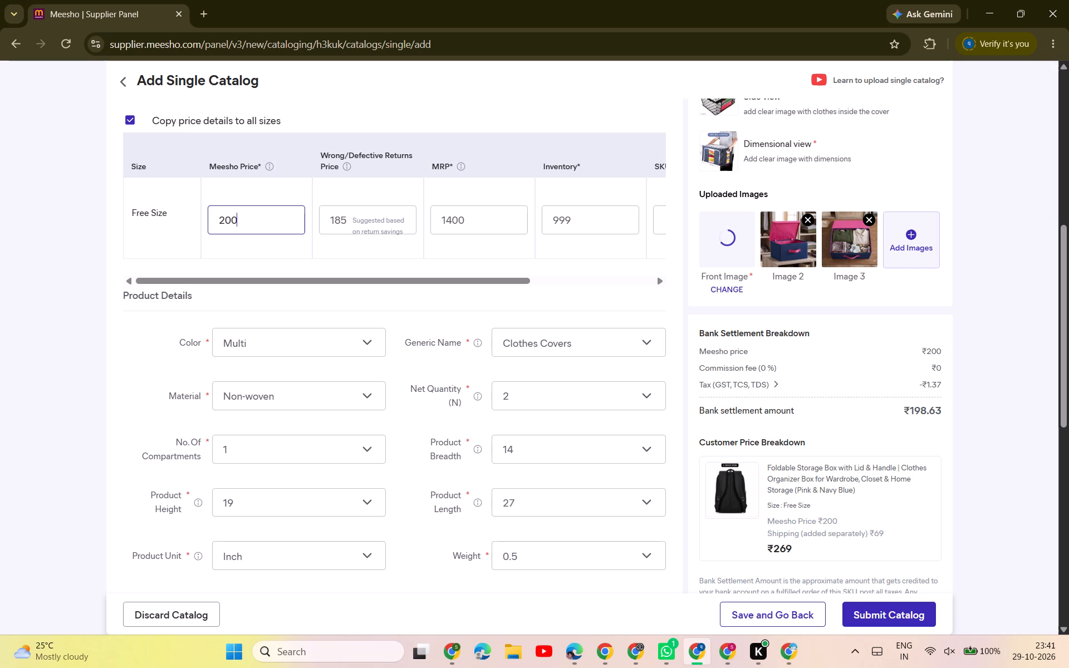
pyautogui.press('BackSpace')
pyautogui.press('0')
# Set the Free Size Wrong/Defective Returns Price to 189.
pyautogui.click(347, 223)
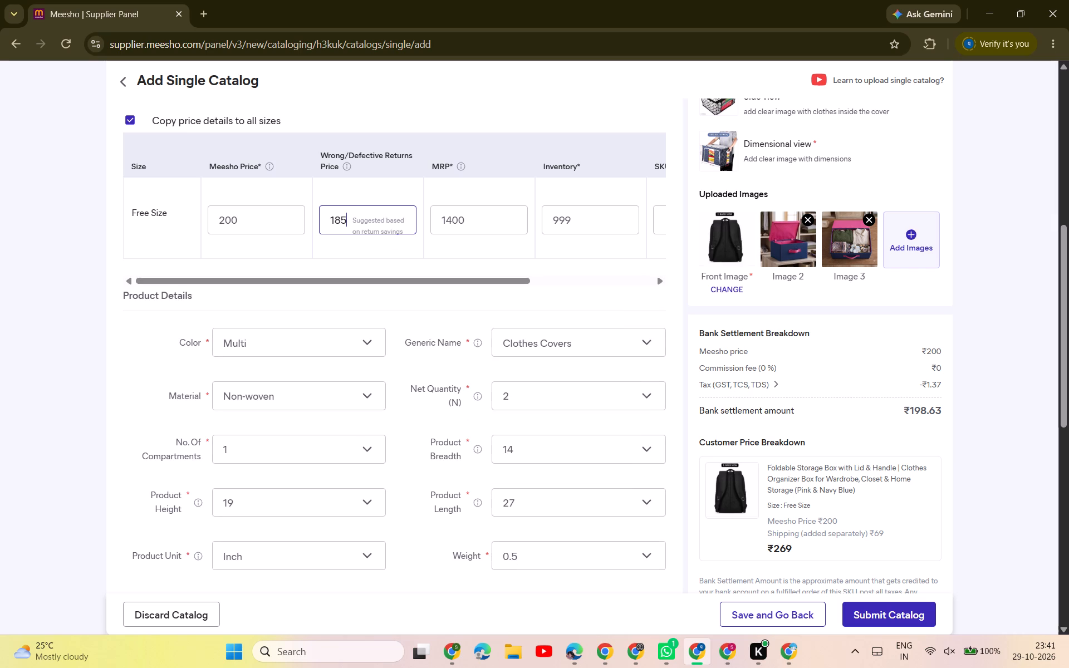
pyautogui.press('BackSpace')
pyautogui.press('9')
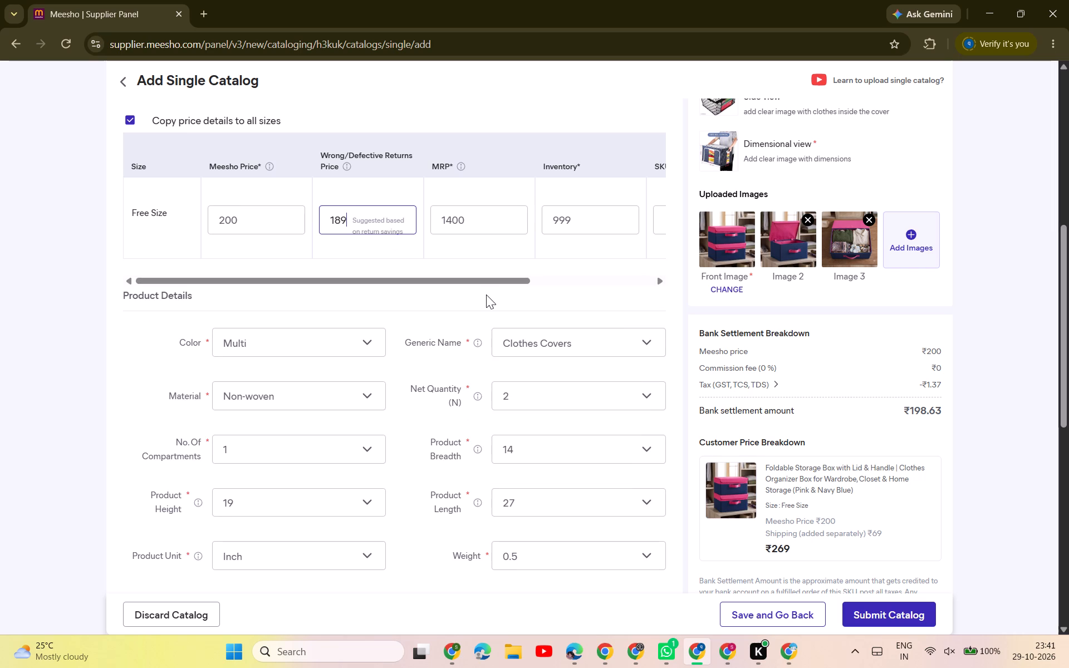
# Re-enter 200 as the Free Size Meesho price to refresh the shipping charge for the uploaded stacked-boxes image.
pyautogui.scroll(-1, 486, 294)
pyautogui.click(253, 190)
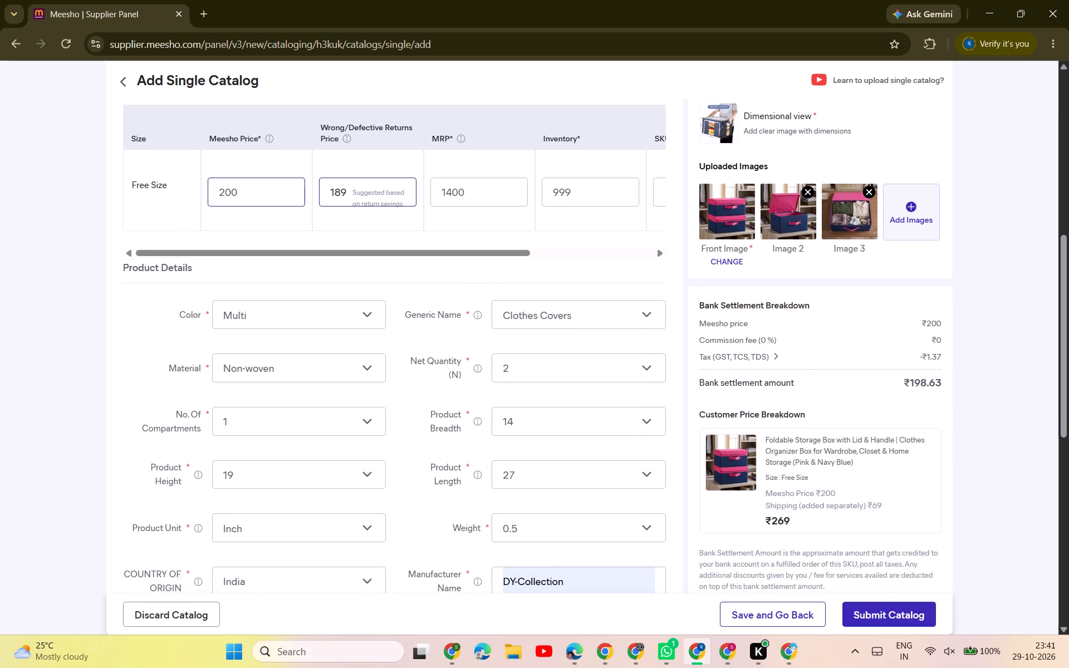
pyautogui.press('BackSpace')
pyautogui.press('0')
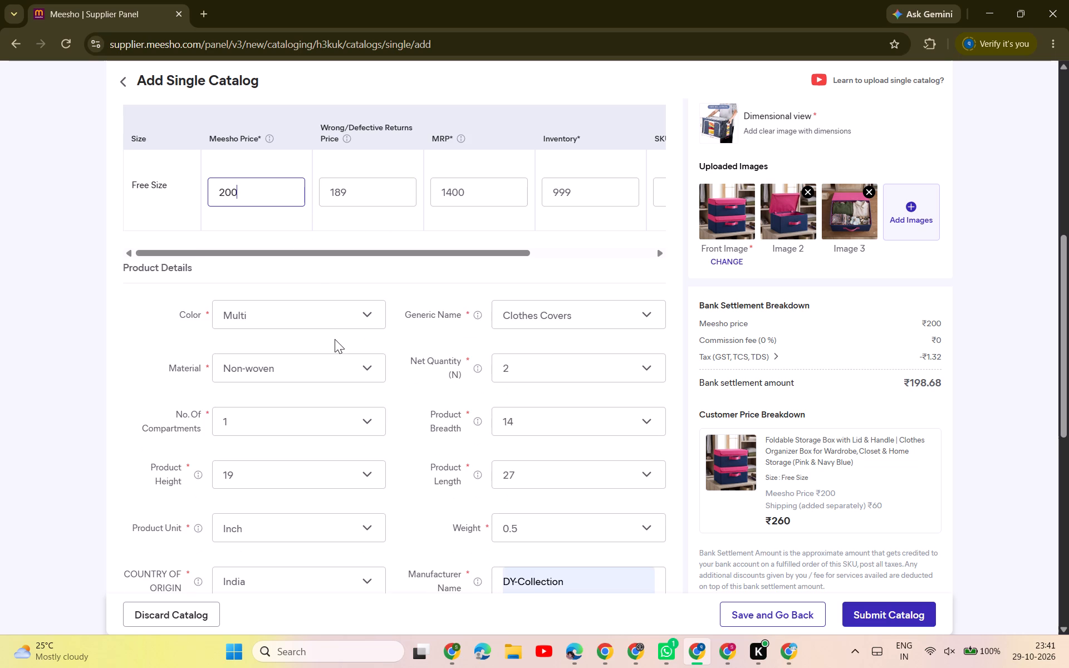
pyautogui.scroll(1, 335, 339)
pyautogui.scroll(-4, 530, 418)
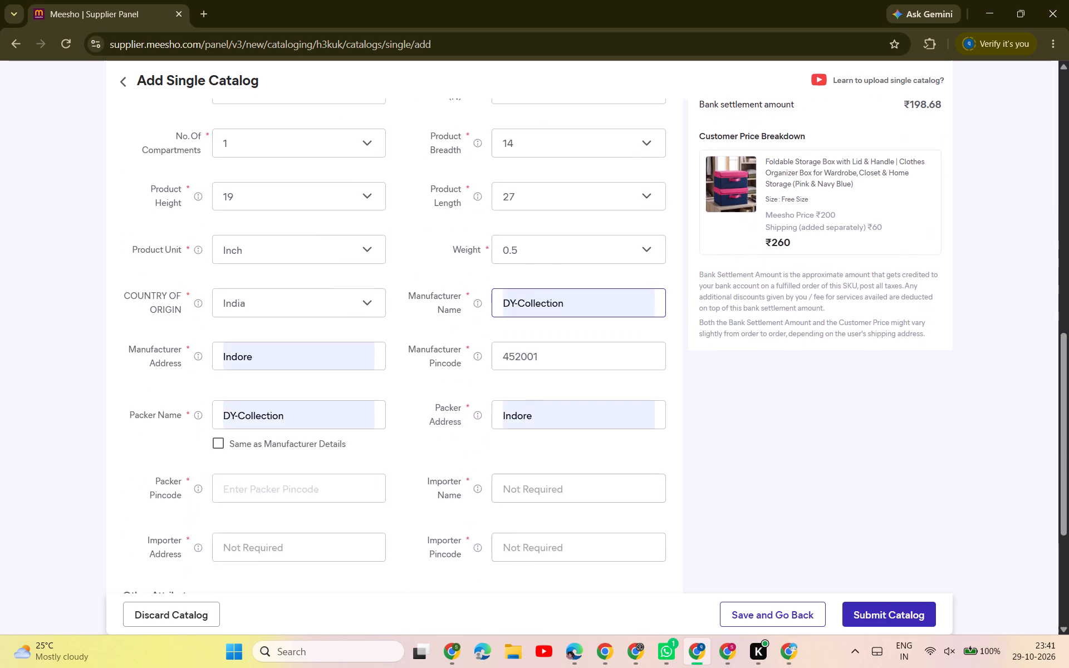